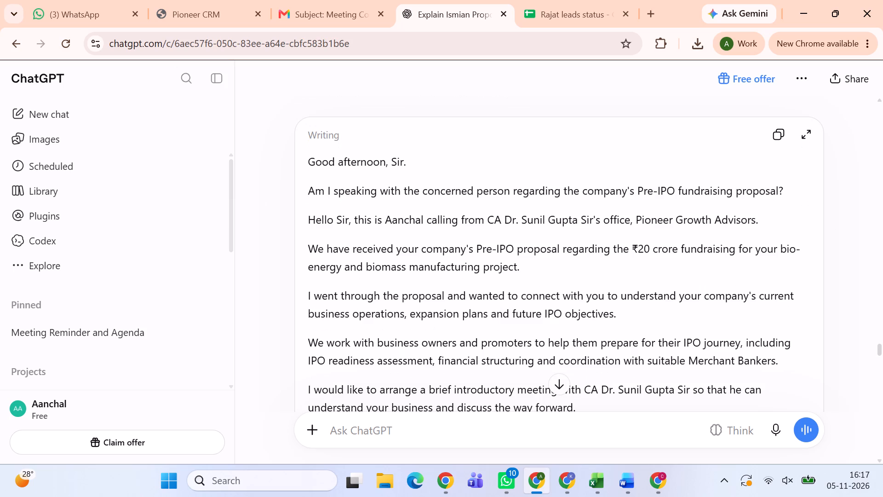
Return to Pioneer CRM, search all contacts for "ravinder" and open the Corporate Diagnosis lead.
click(198, 0)
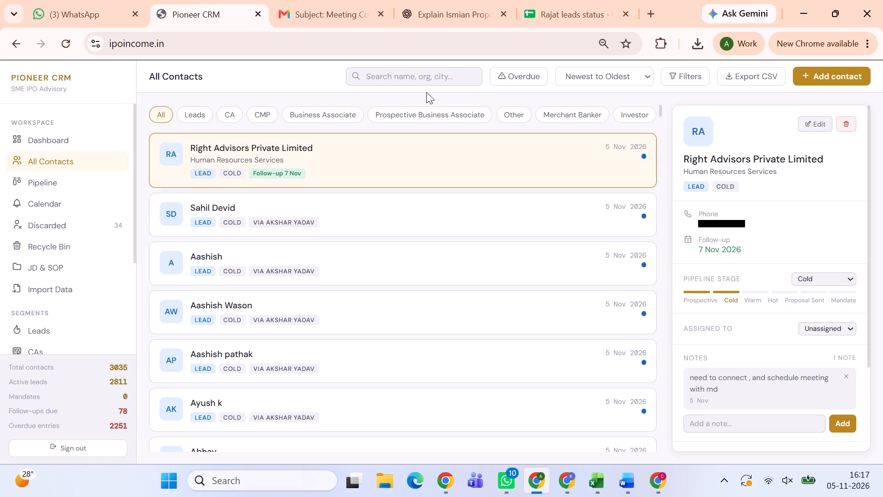
click(433, 80)
text(ravindra)
key(BackSpace)
key(BackSpace)
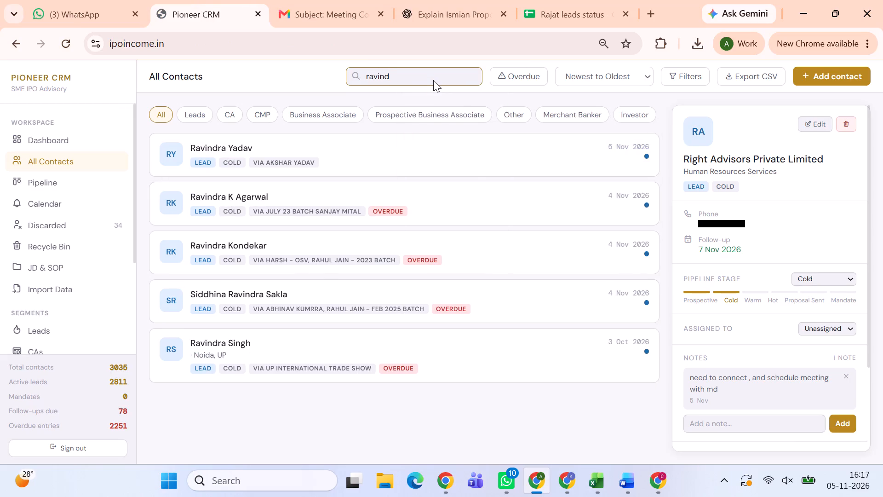
text(er)
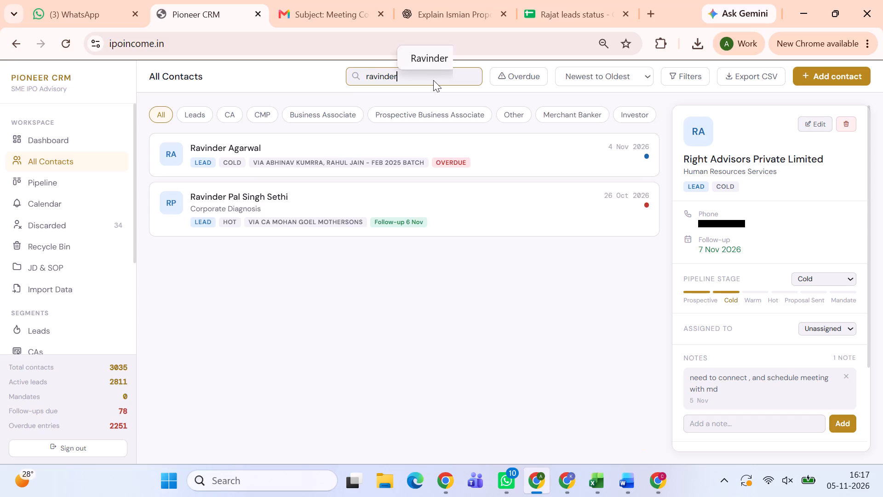
click(496, 215)
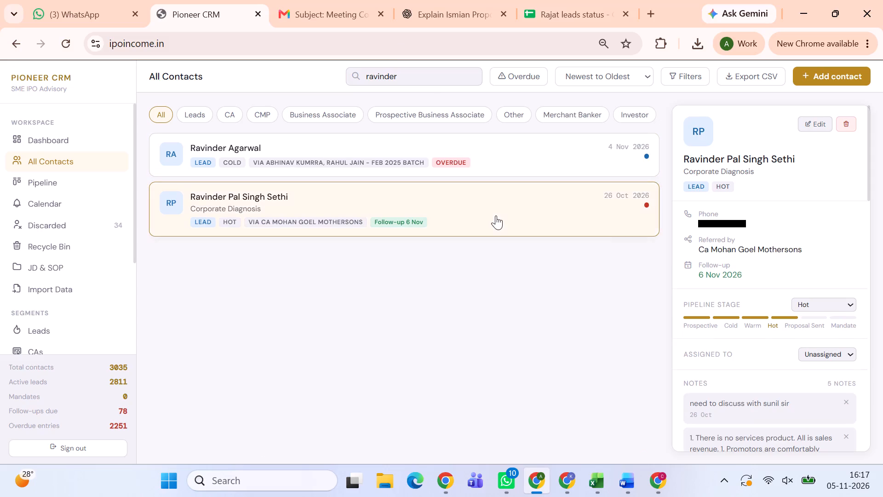
Review the Corporate Diagnosis lead's dated notes, activate its new-note field and go back to the lead's contact details.
scroll(745, 287, down, 4)
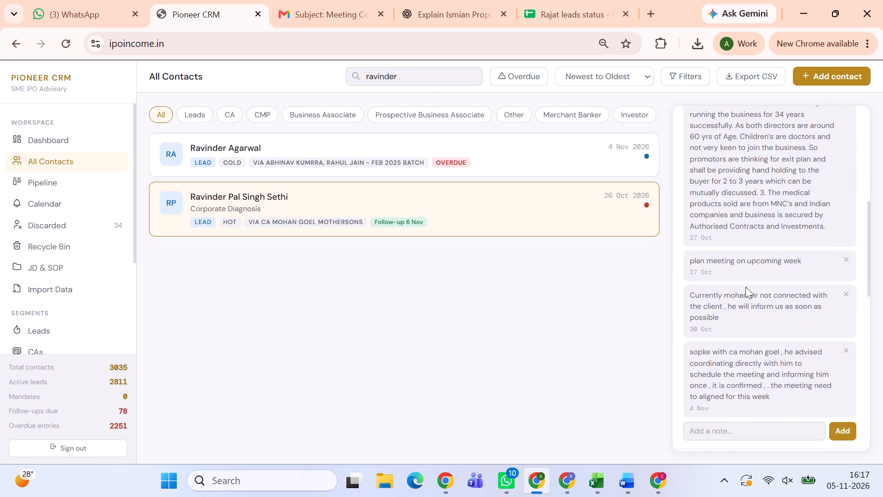
scroll(745, 287, down, 1)
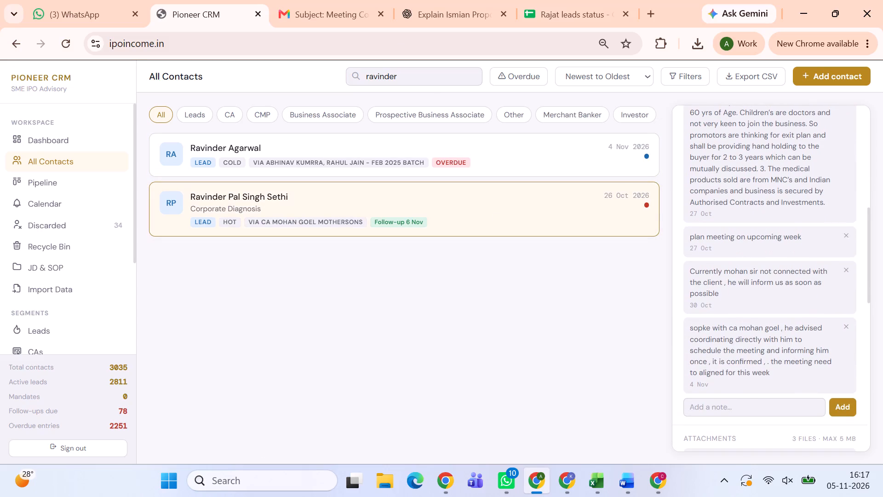
click(736, 411)
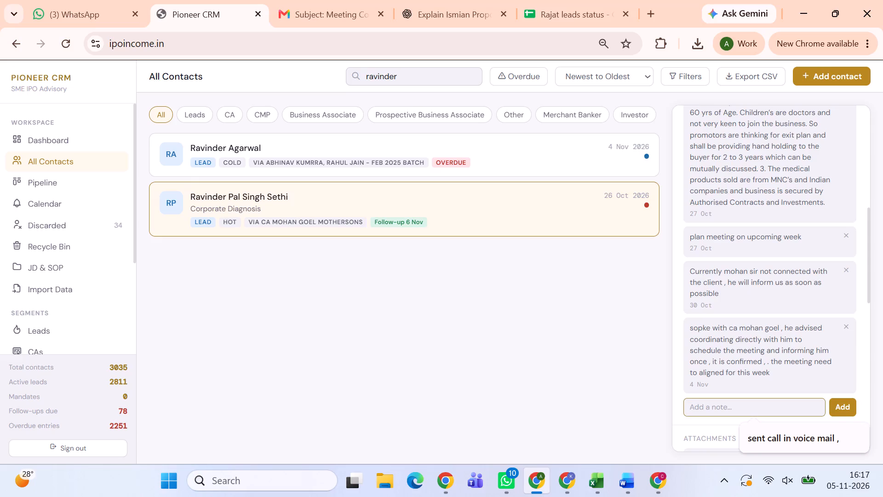
scroll(765, 237, up, 4)
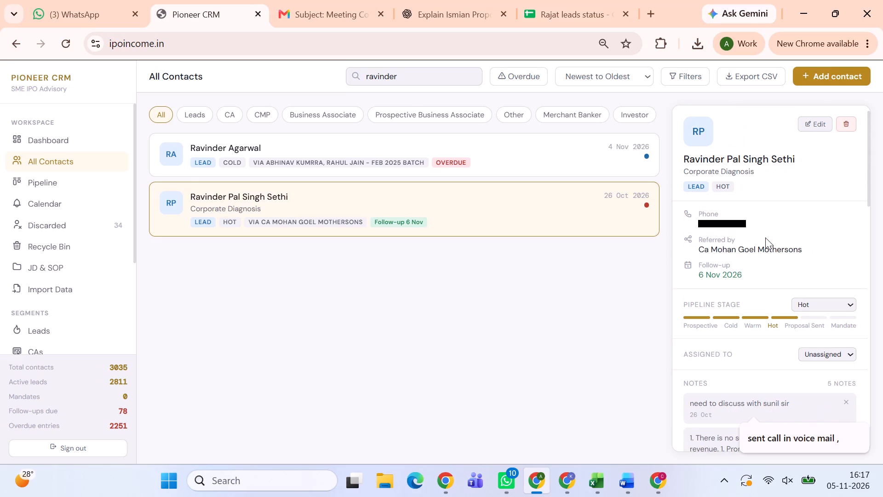
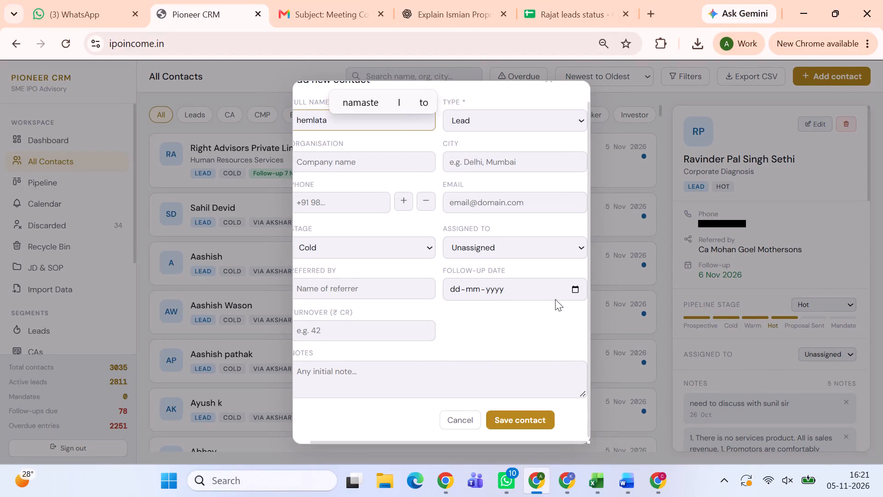
Set the new contact's follow-up date to 13-11-2026.
click(577, 289)
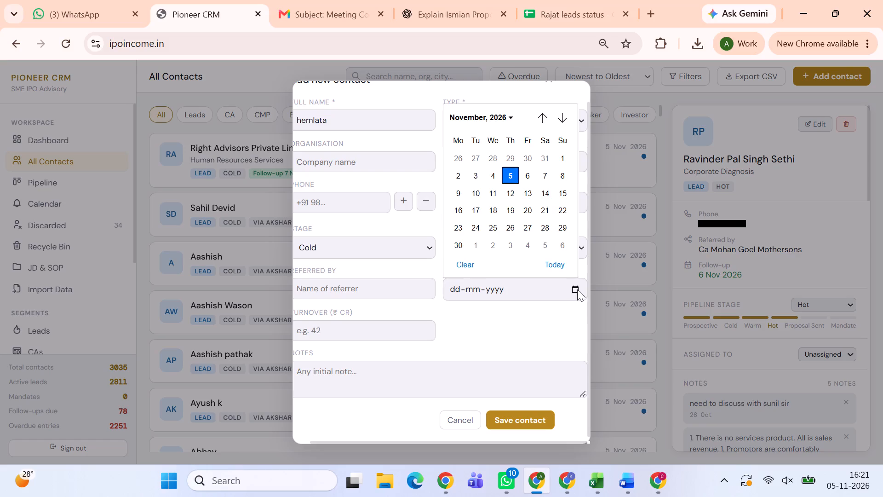
click(528, 193)
Enter the note "connect on call , need to schedule meeting after diwali" for the new contact.
click(418, 381)
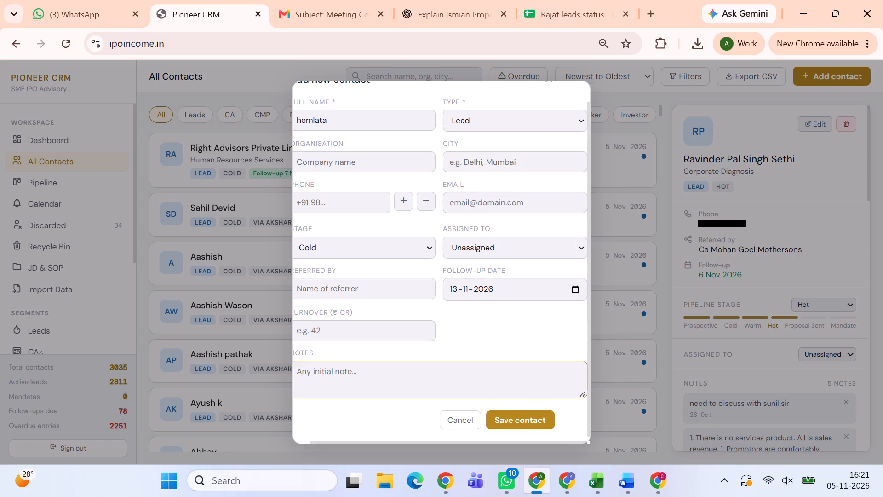
text(connecte)
key(BackSpace)
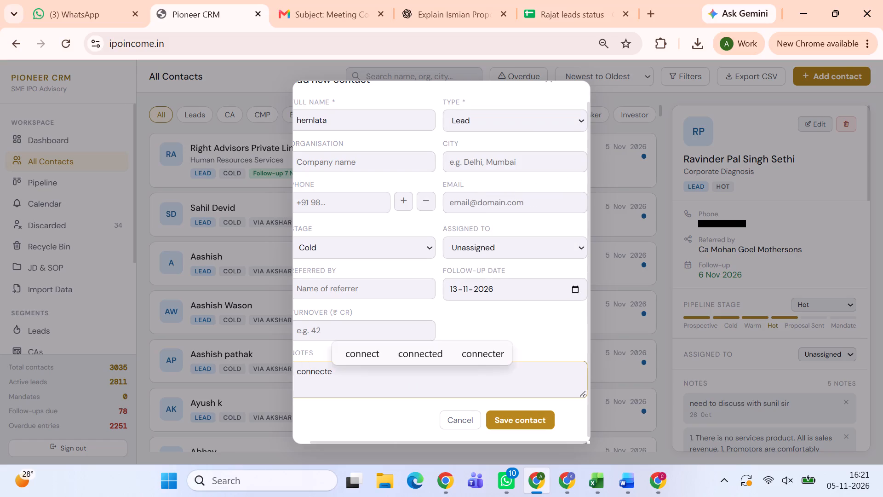
key(space)
text(on call , need to schedule meeting after diwali)
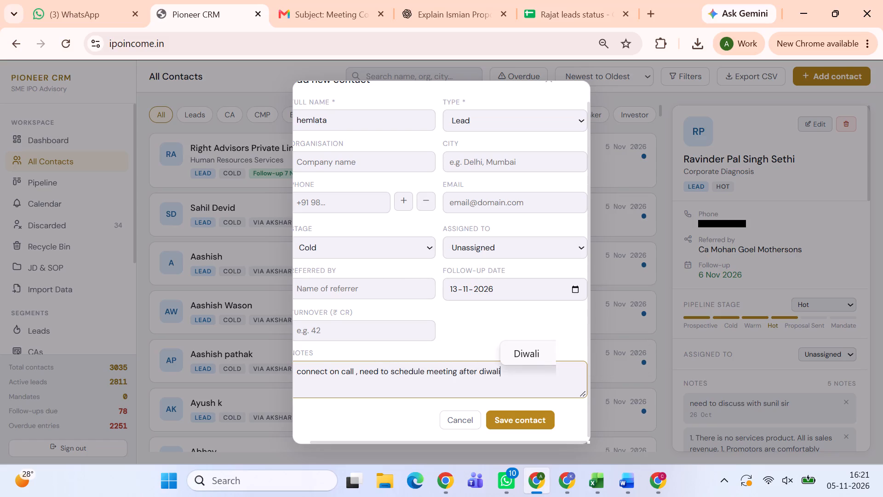
click(458, 329)
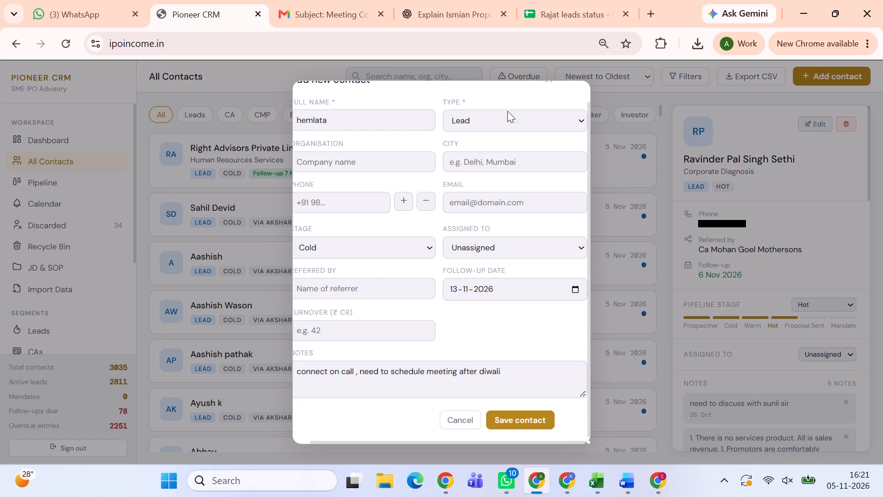
Change the new contact's type to Merchant Banker.
click(506, 115)
click(488, 208)
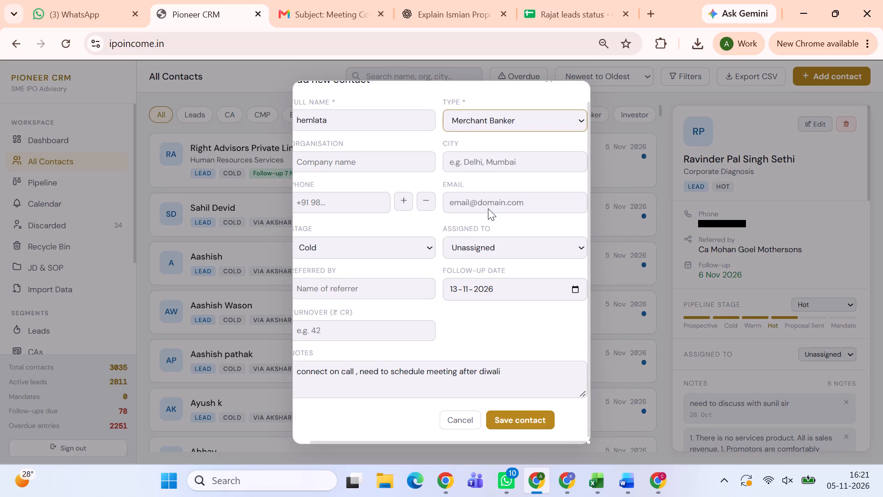
scroll(395, 168, right, 2)
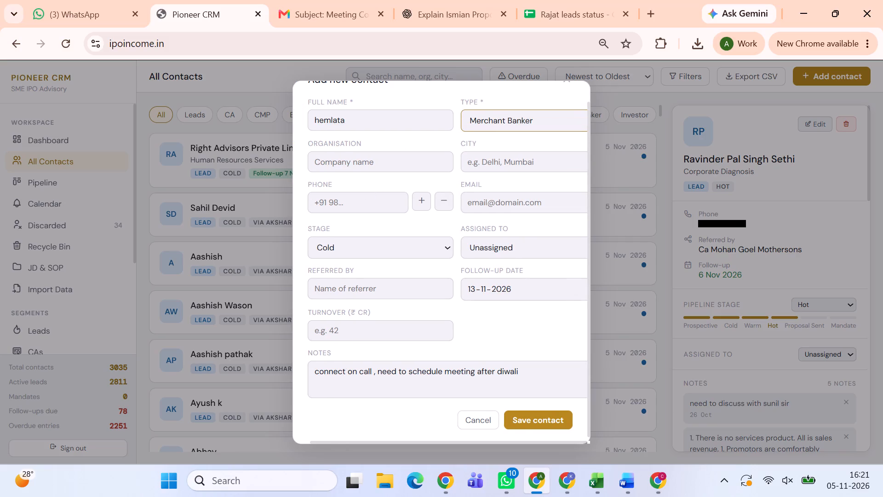
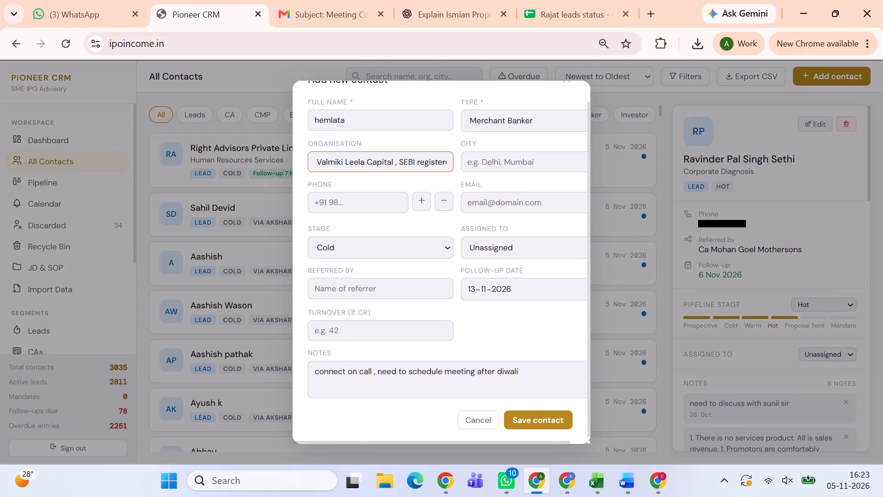
Add "msg ( we are exploring synergies with financial advisors in primary markets. )" below the existing note, after a blank line.
click(547, 372)
key(shift+Return)
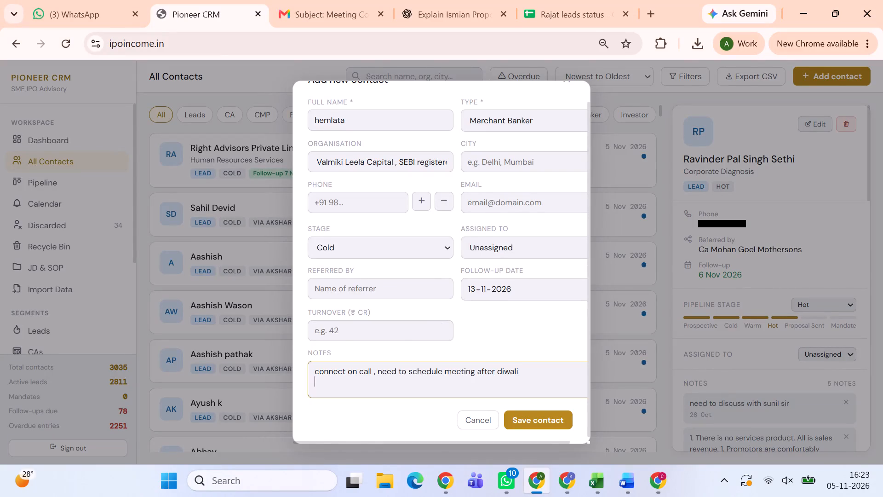
key(shift+Return)
text(msg ()
key(space)
key(ctrl+v)
key(space)
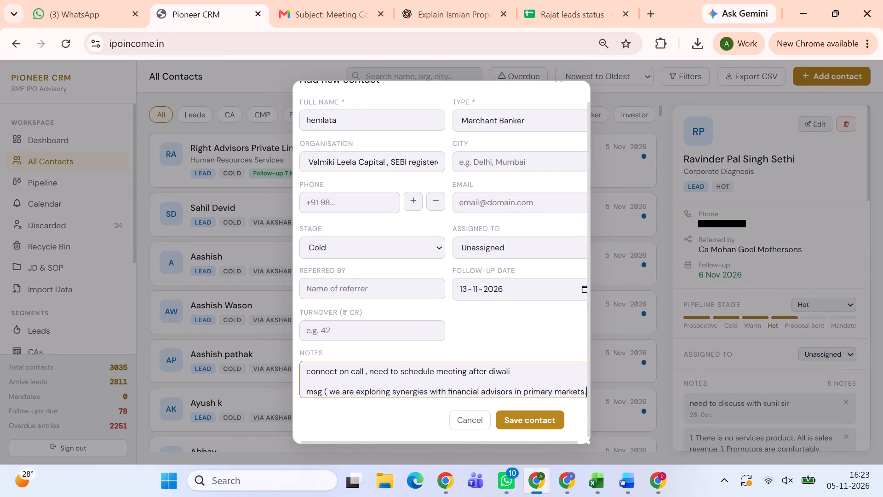
text())
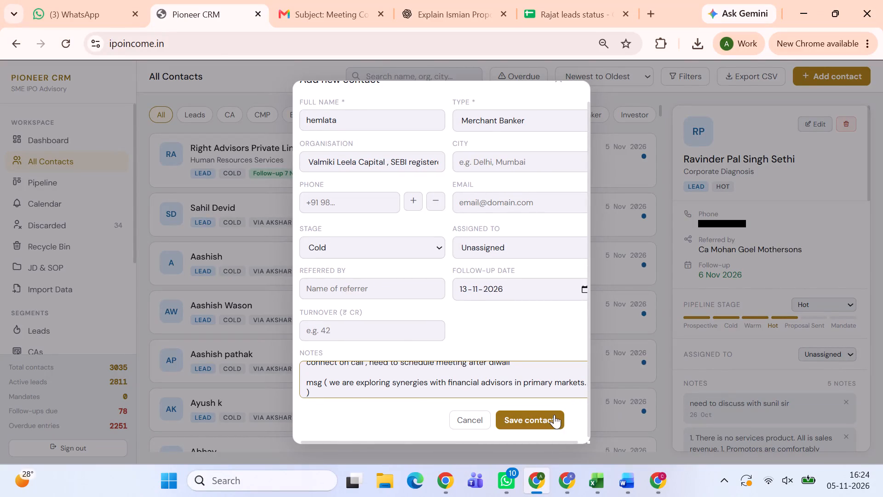
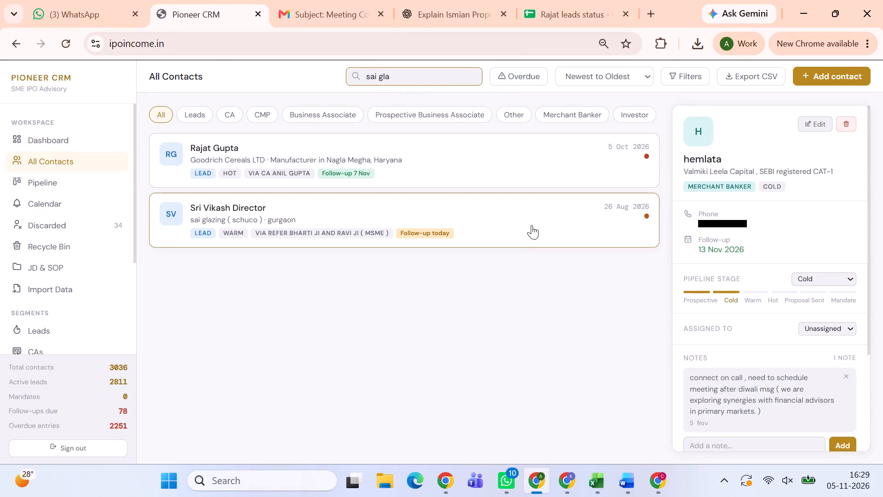
Write the note "schedule meeting after diwali as said by kirti mam" for the sai glazing ( schuco ) lead in Gurgaon.
click(528, 214)
scroll(837, 289, down, 3)
scroll(771, 274, down, 2)
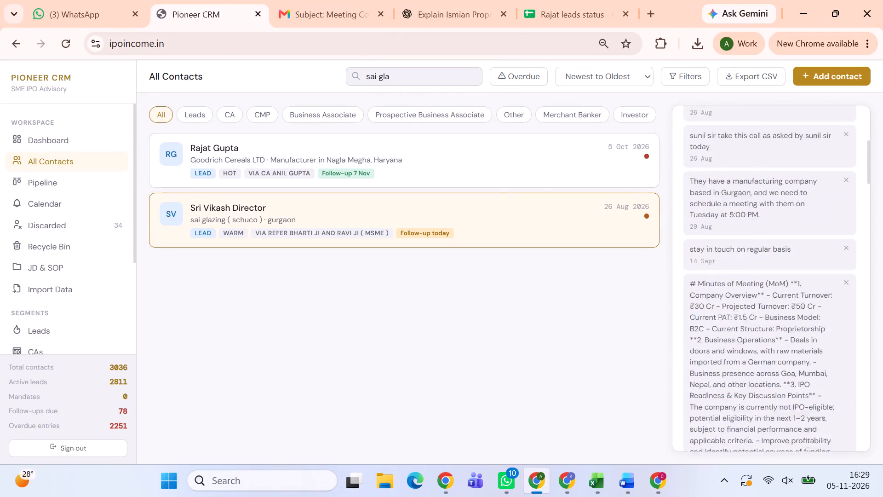
scroll(771, 274, down, 1)
scroll(760, 405, down, 3)
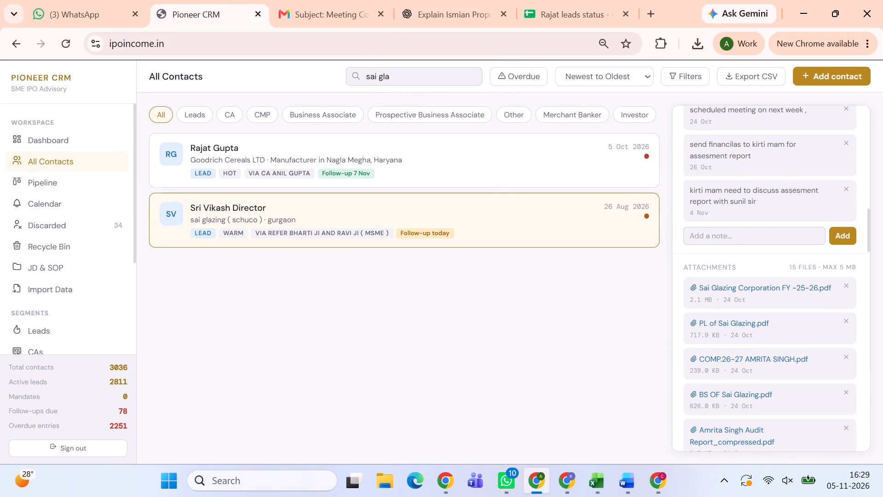
click(742, 237)
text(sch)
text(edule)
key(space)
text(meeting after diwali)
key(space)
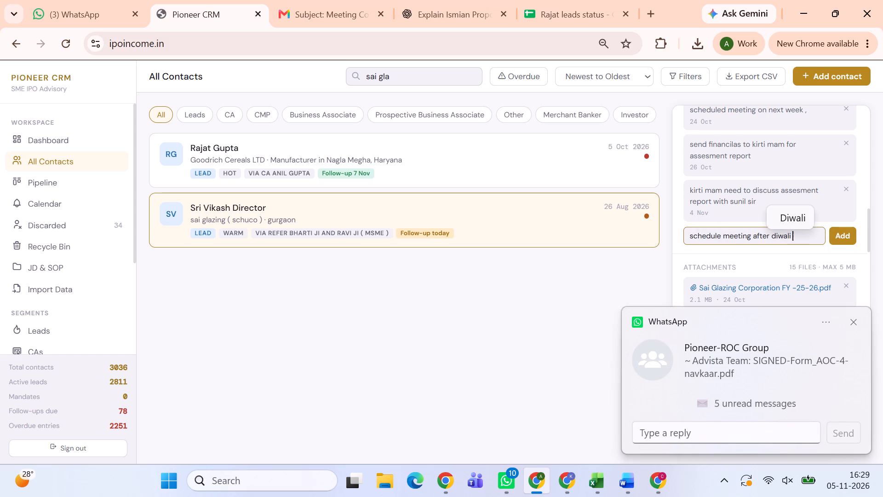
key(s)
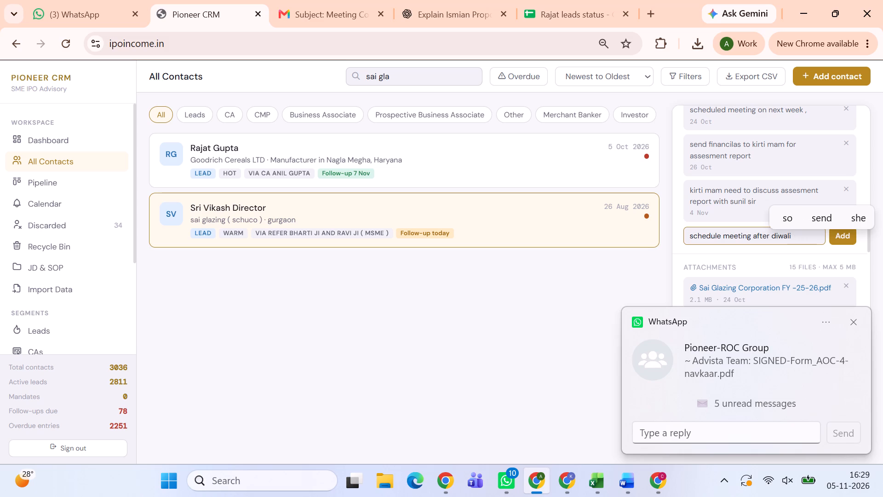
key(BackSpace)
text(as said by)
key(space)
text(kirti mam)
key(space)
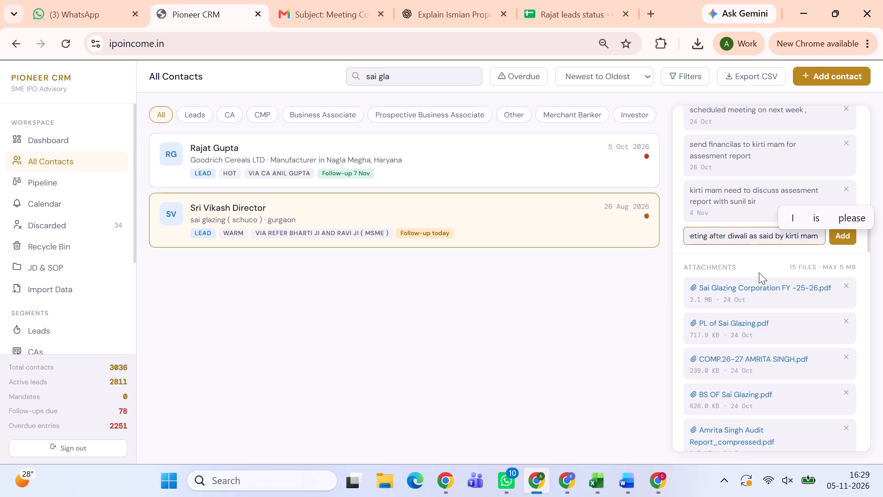
Save the drafted note about meeting after Diwali, as said by Kirti mam, on the Sai Glazing lead.
click(761, 276)
click(841, 227)
Set the Sai Glazing lead's follow-up date to 13-11-2026 and update the contact.
scroll(770, 219, up, 10)
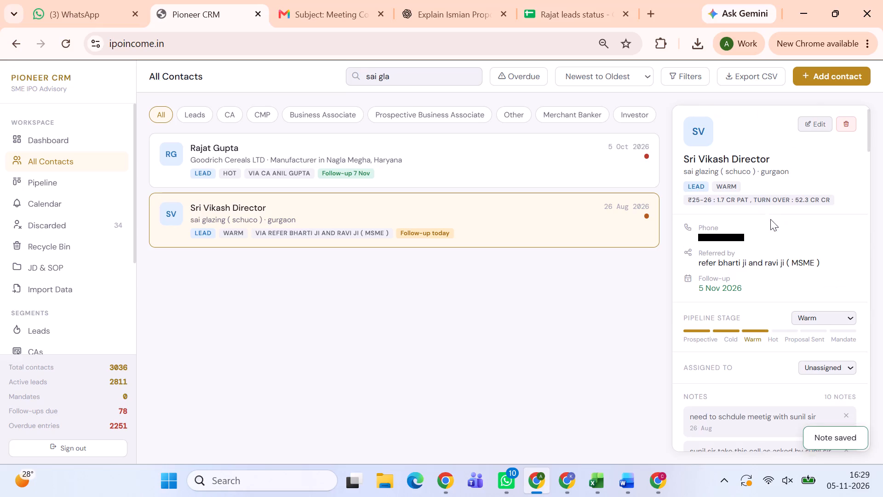
click(818, 125)
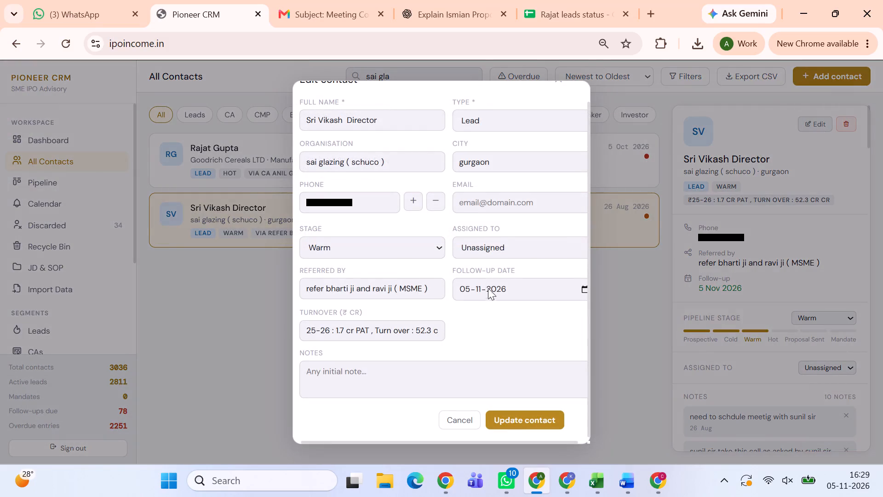
click(490, 290)
scroll(550, 289, left, 1)
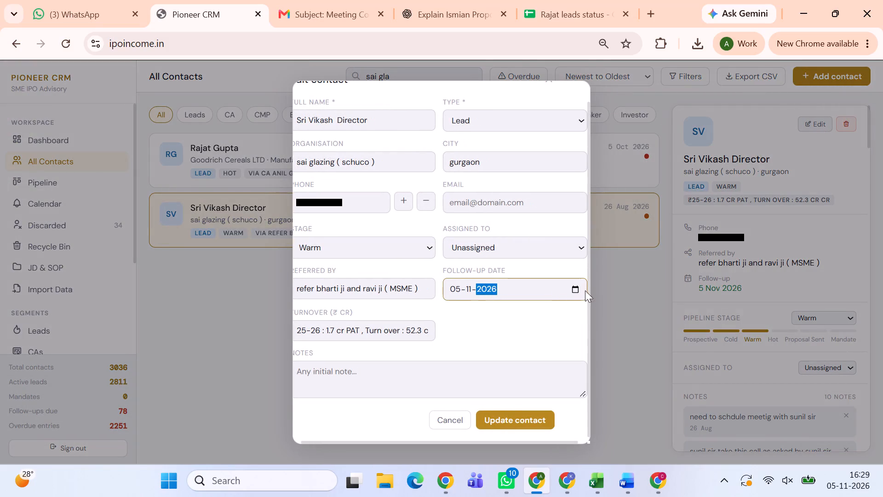
click(576, 289)
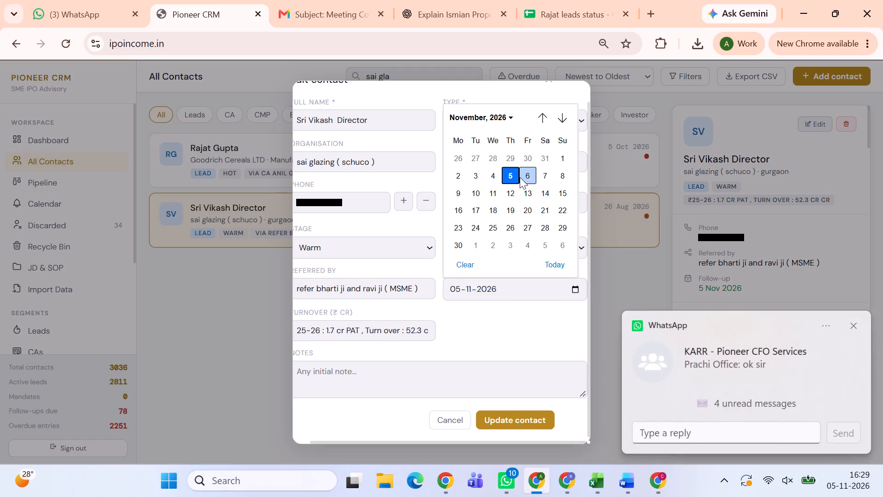
click(523, 191)
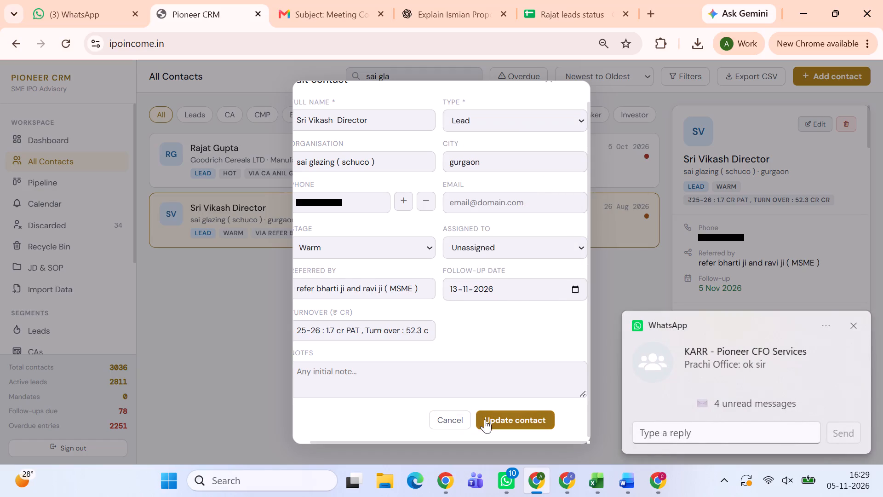
click(485, 419)
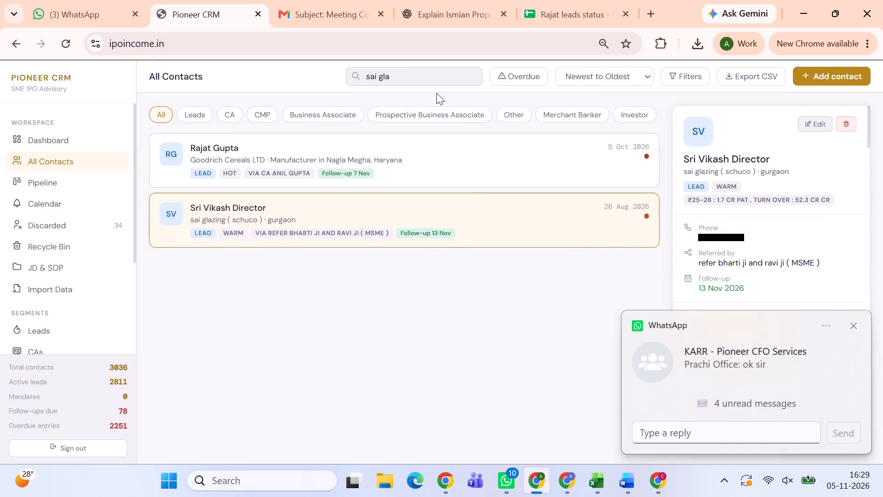
Replace the contact search with the name of the Trustlenders Capital Pvt Ltd lead and open that record.
click(441, 75)
key(BackSpace)
key(BackSpace)
key(BackSpace)
key(BackSpace)
key(BackSpace)
key(BackSpace)
key(BackSpace)
key(BackSpace)
key(BackSpace)
key(BackSpace)
key(BackSpace)
key(BackSpace)
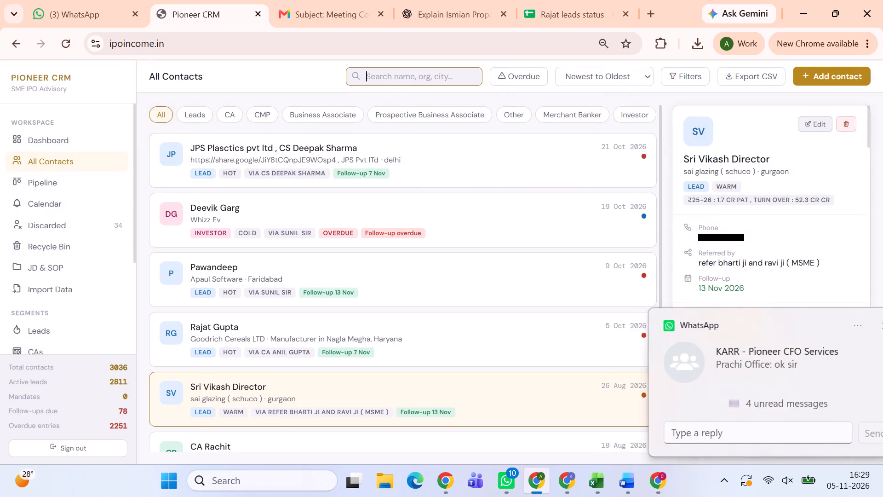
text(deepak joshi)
click(375, 169)
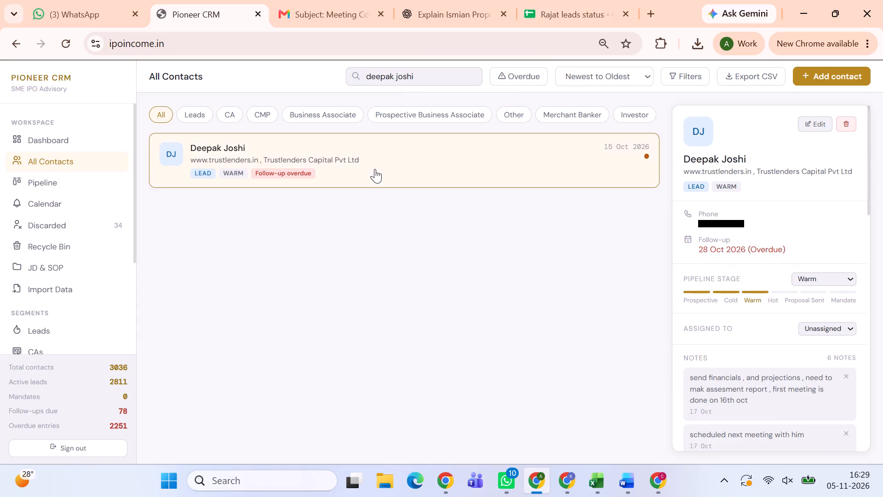
Add the note "need to schdule meeting after diwali" to the Trustlenders Capital lead.
scroll(752, 254, down, 3)
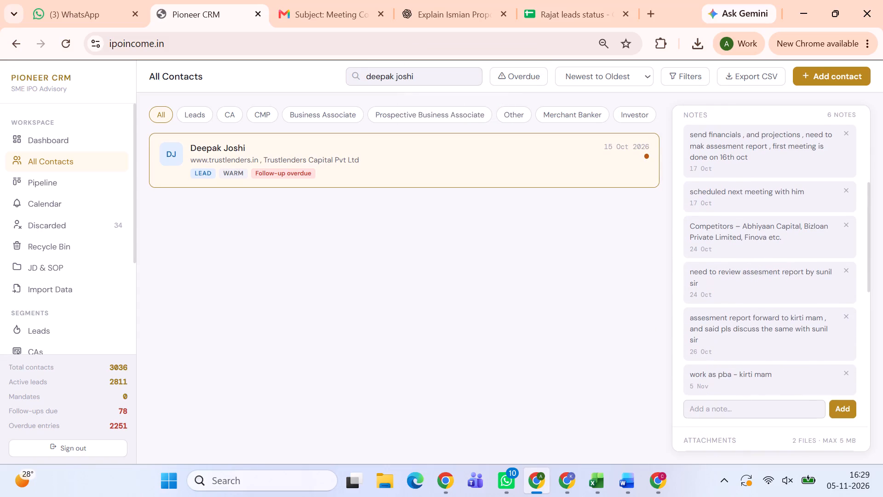
click(744, 403)
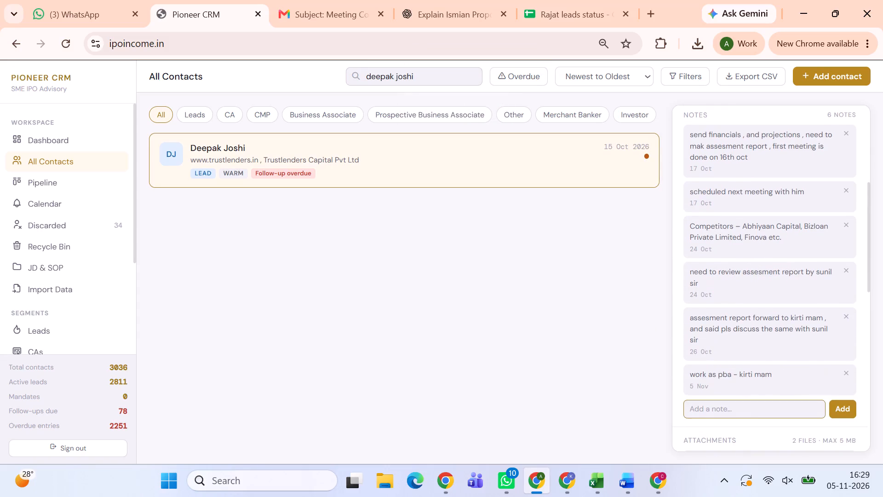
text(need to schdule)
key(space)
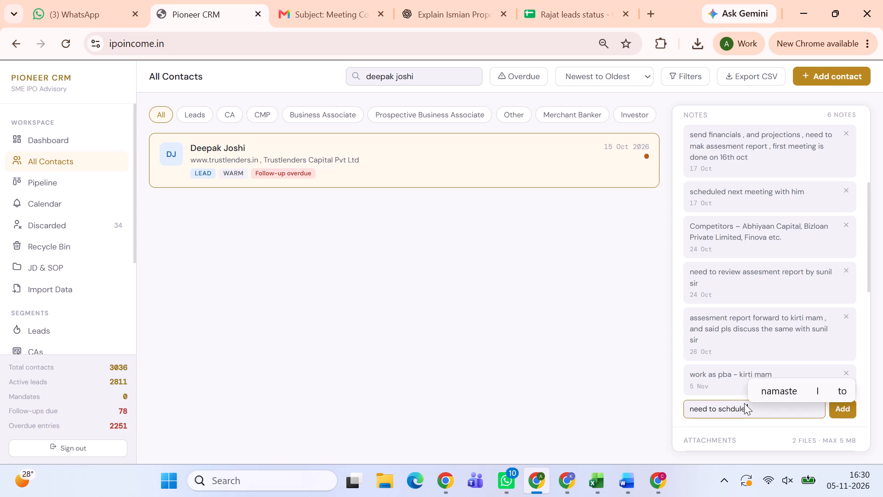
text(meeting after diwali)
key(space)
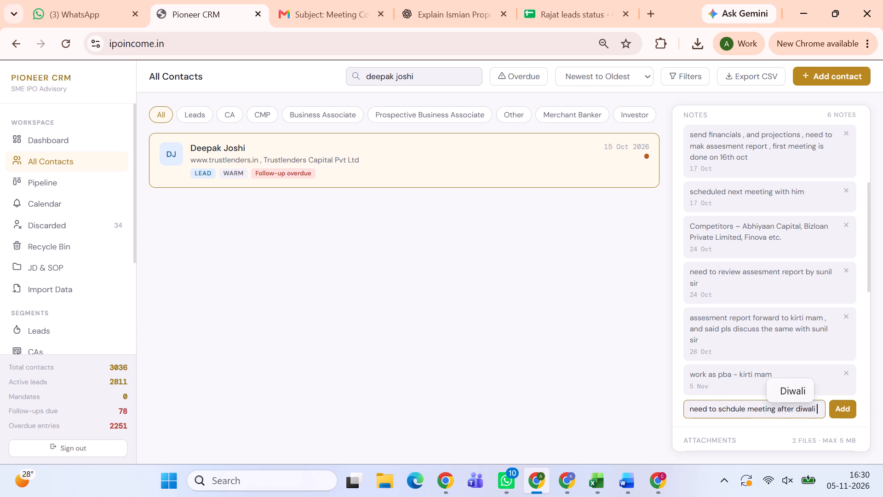
click(751, 429)
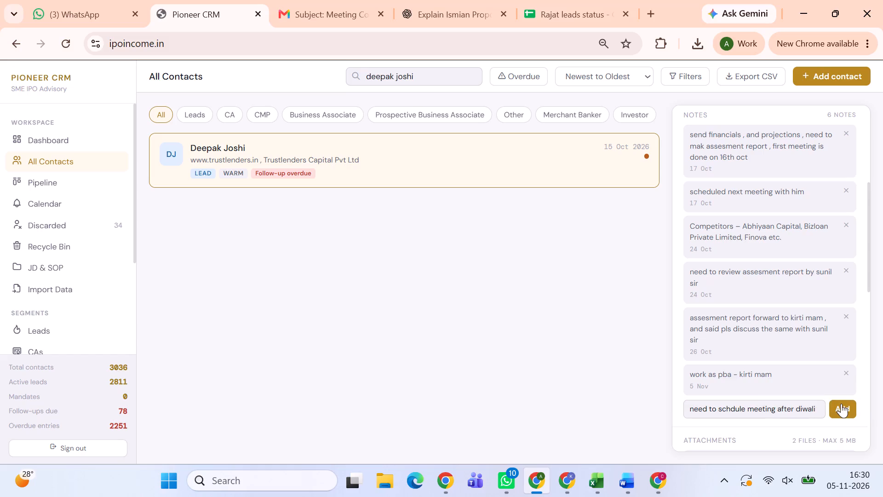
click(841, 405)
Set the Trustlenders Capital lead's follow-up date to 13-11-2026.
scroll(784, 315, up, 3)
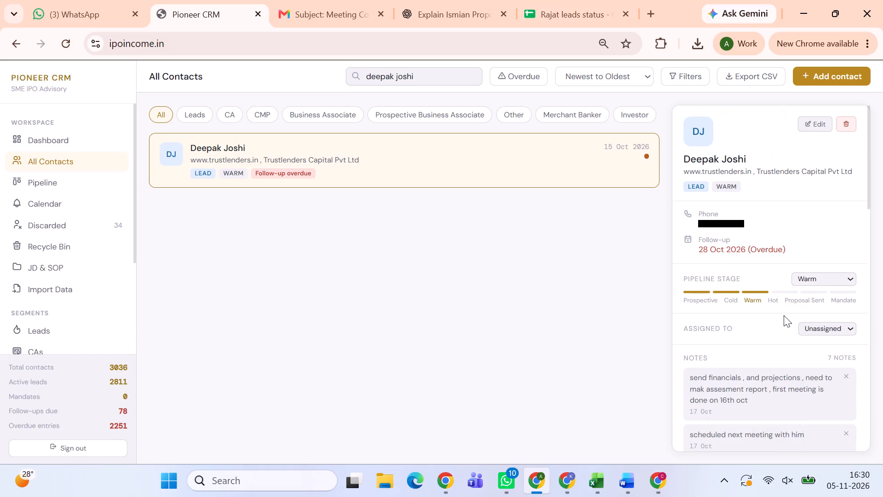
click(819, 125)
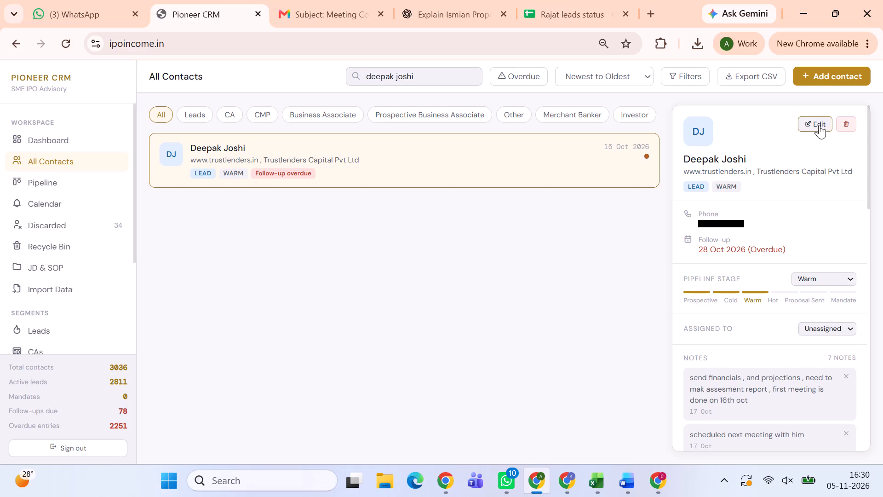
click(580, 281)
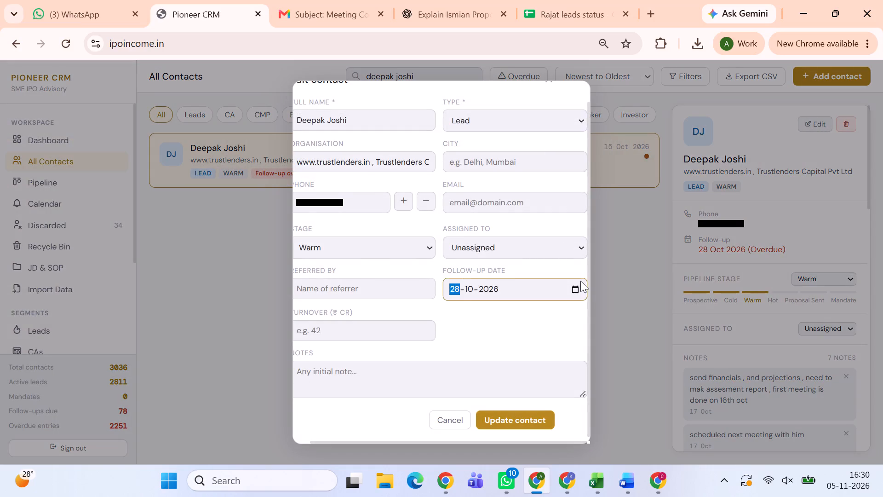
click(576, 285)
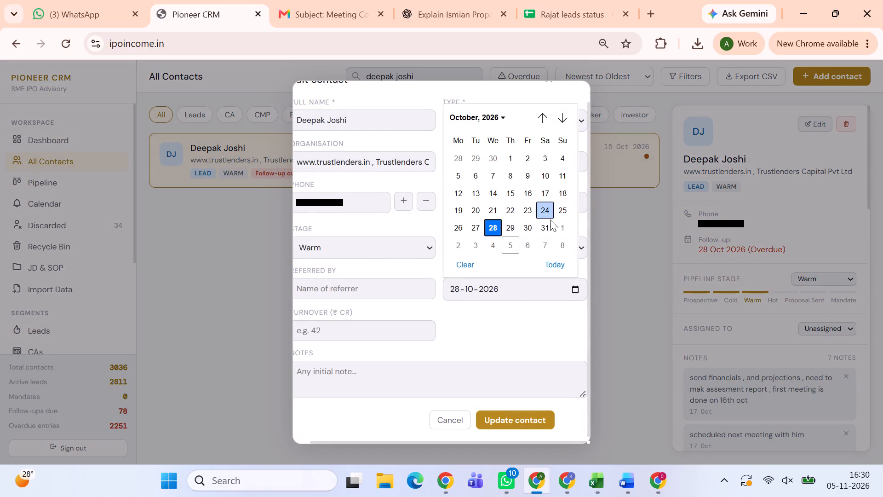
scroll(547, 204, down, 1)
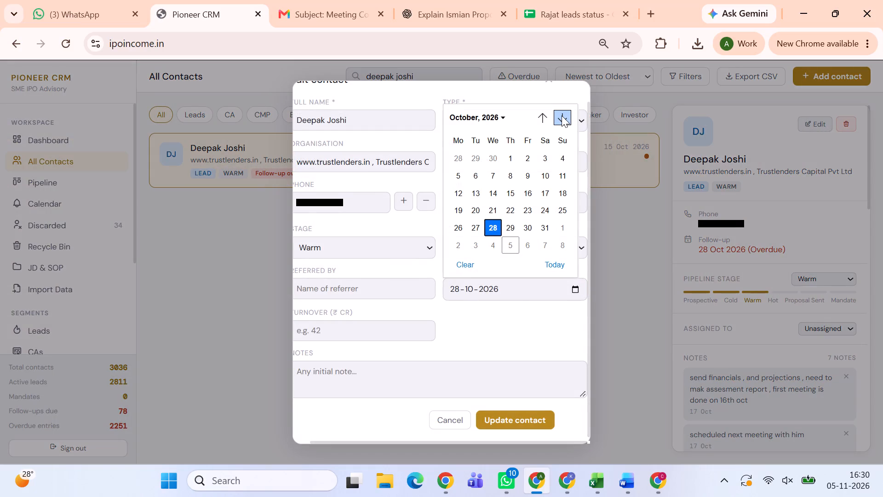
click(562, 116)
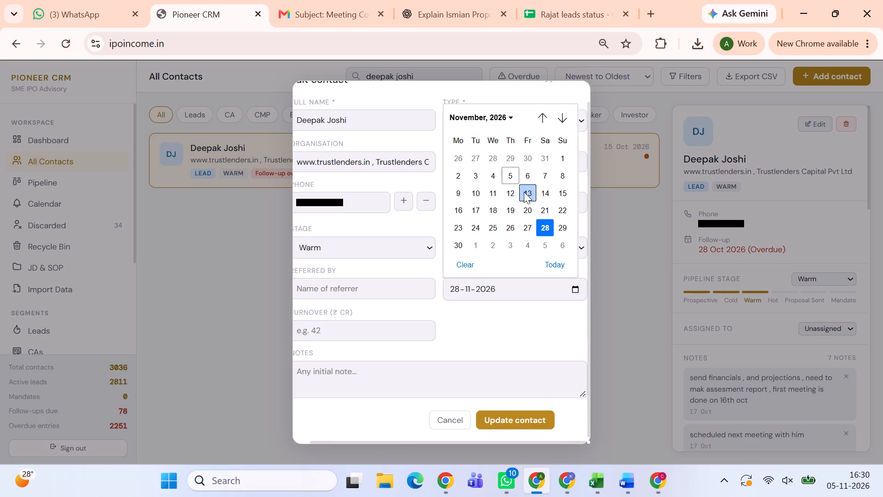
click(525, 188)
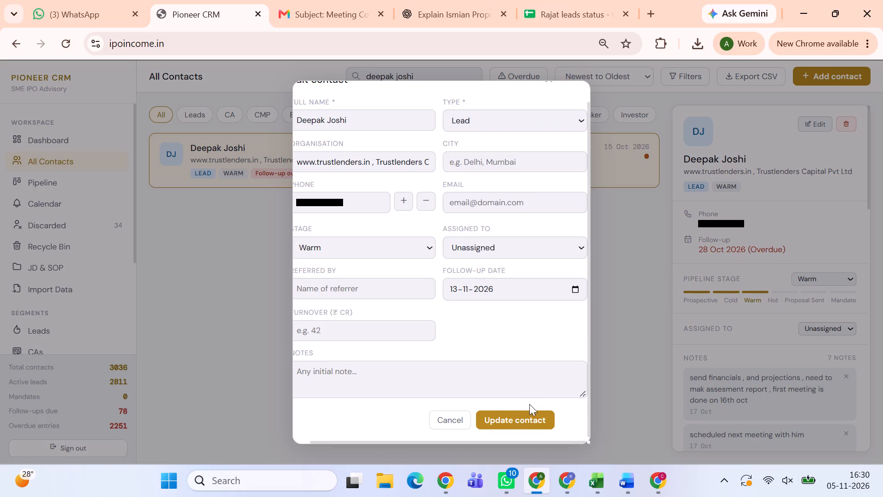
Save the Trustlenders Capital Pvt Ltd lead's edited contact details with the 13-11-2026 follow-up date.
click(528, 410)
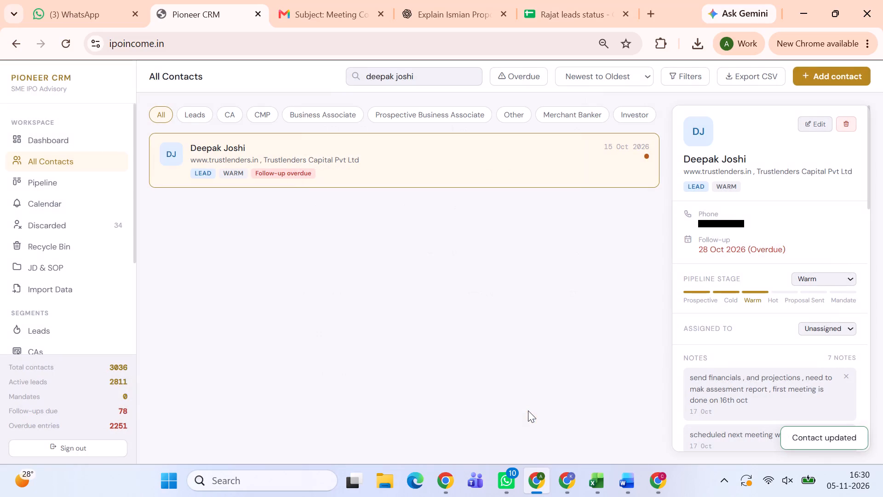
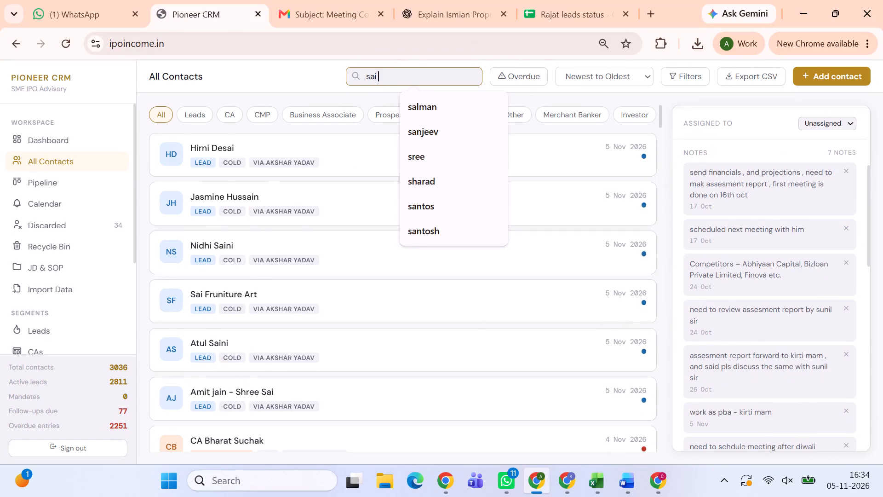
Search the contacts for "sai gla", open the Sai Glazing lead in Gurgaon and review its most recent notes.
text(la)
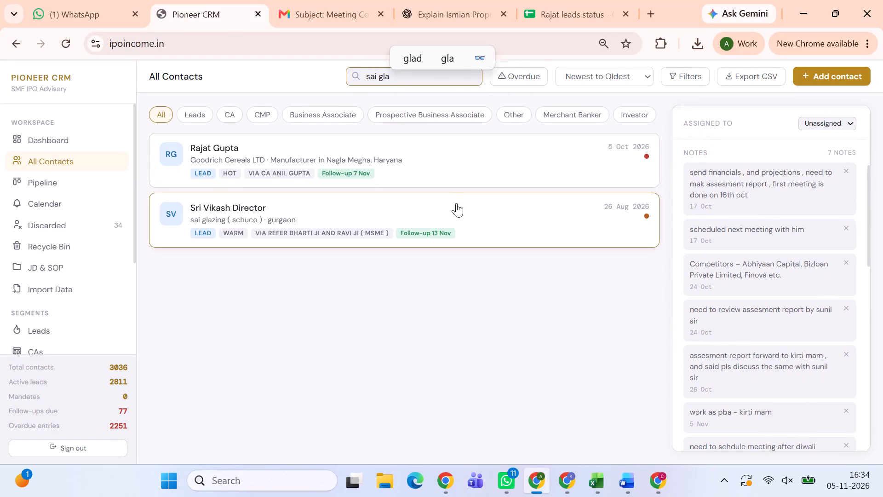
click(456, 203)
scroll(791, 251, down, 3)
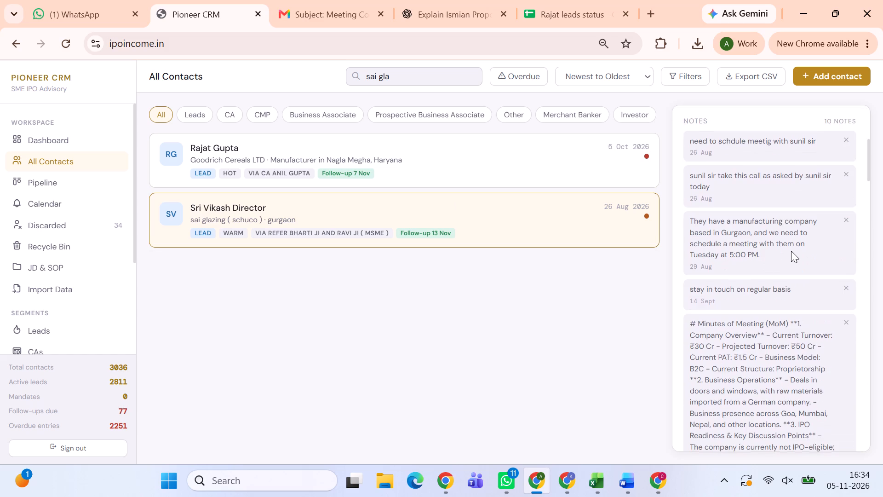
scroll(791, 251, down, 3)
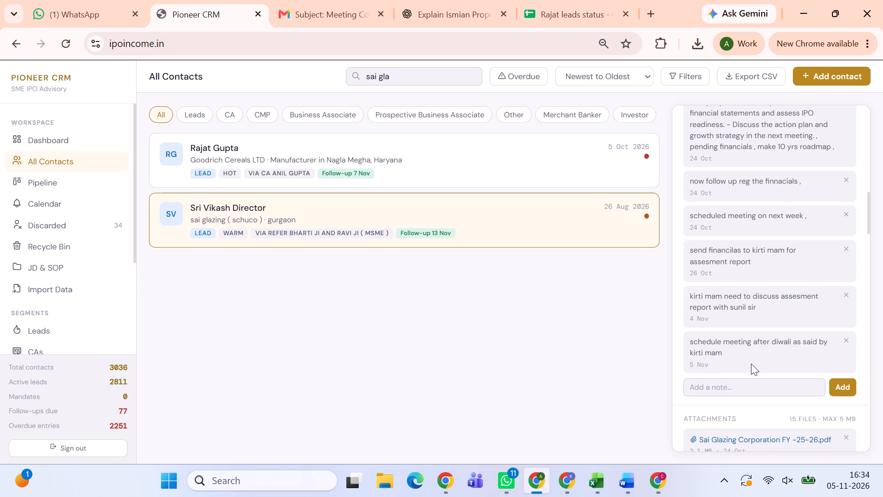
Add the note "already connect with viaksh sir , schdule mrrtig after diwali" to the Sai Glazing lead.
click(724, 386)
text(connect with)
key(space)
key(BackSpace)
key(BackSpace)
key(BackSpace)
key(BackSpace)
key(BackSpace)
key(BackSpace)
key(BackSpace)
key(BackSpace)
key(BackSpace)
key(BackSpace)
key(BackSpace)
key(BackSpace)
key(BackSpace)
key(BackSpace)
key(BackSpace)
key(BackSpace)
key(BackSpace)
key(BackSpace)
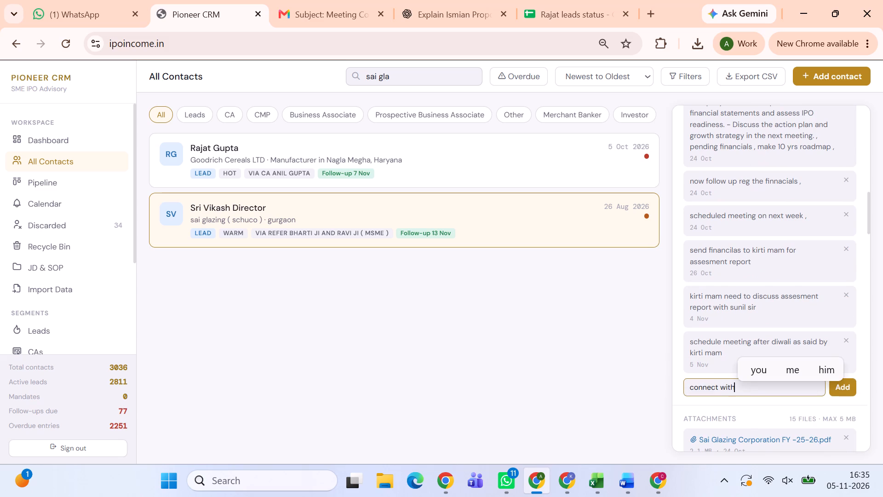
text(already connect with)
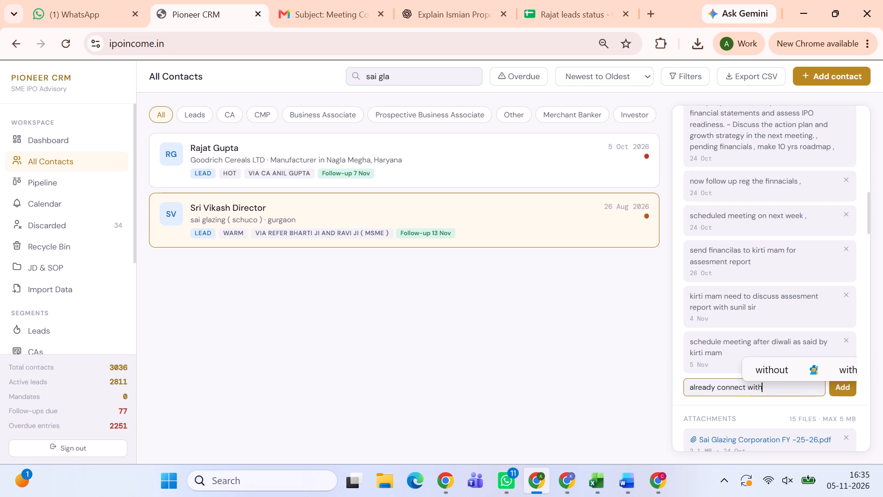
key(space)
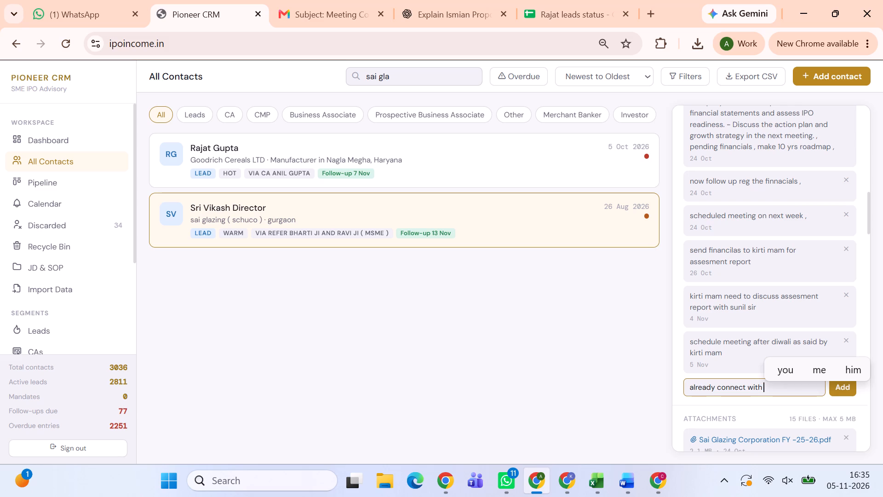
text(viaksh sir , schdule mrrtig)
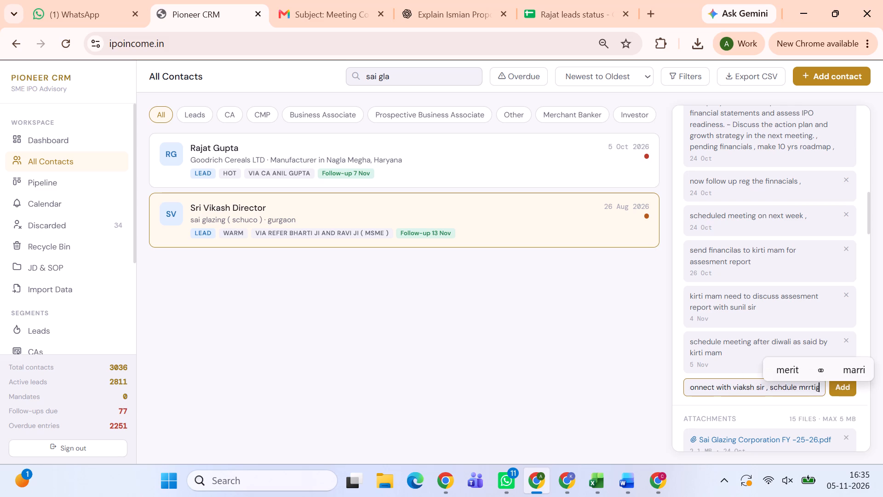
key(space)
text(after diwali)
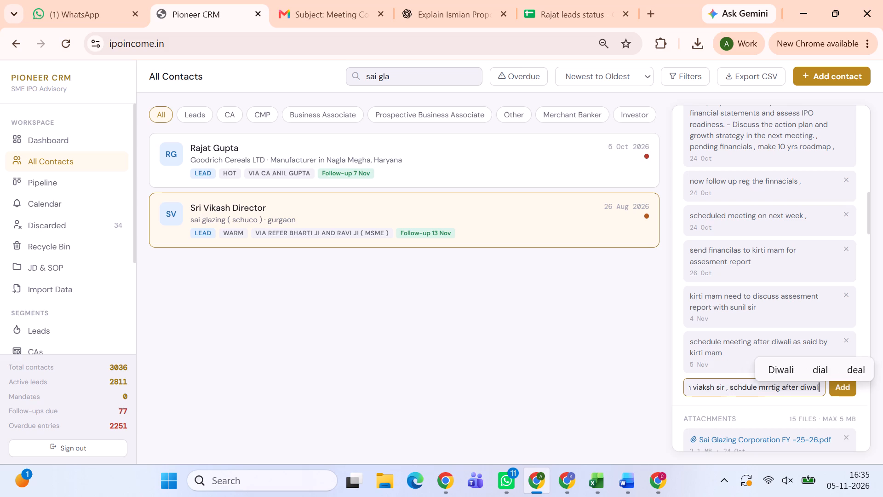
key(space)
click(746, 412)
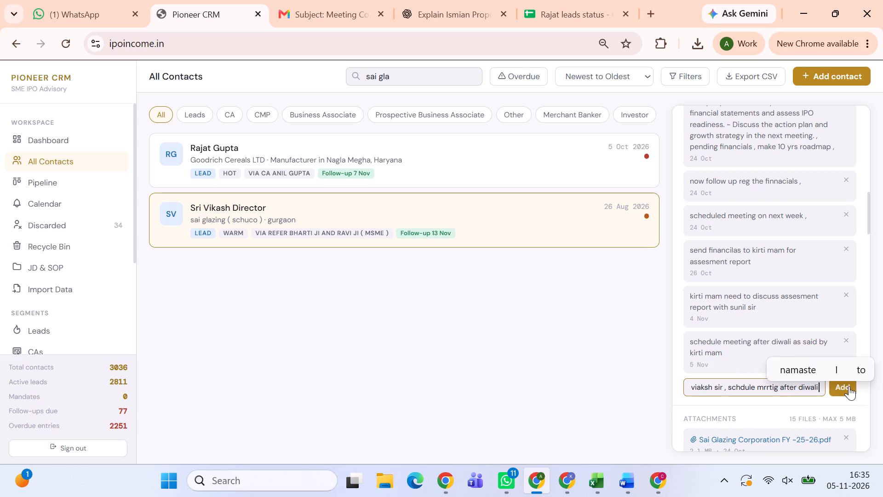
click(847, 386)
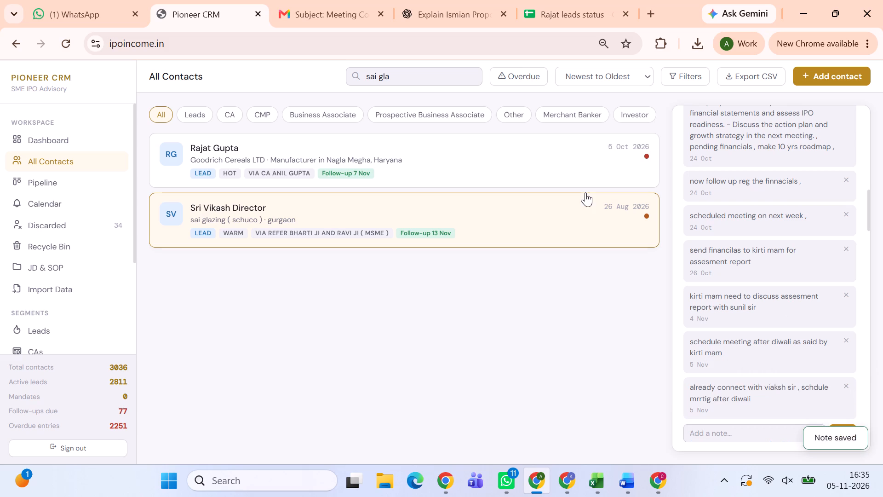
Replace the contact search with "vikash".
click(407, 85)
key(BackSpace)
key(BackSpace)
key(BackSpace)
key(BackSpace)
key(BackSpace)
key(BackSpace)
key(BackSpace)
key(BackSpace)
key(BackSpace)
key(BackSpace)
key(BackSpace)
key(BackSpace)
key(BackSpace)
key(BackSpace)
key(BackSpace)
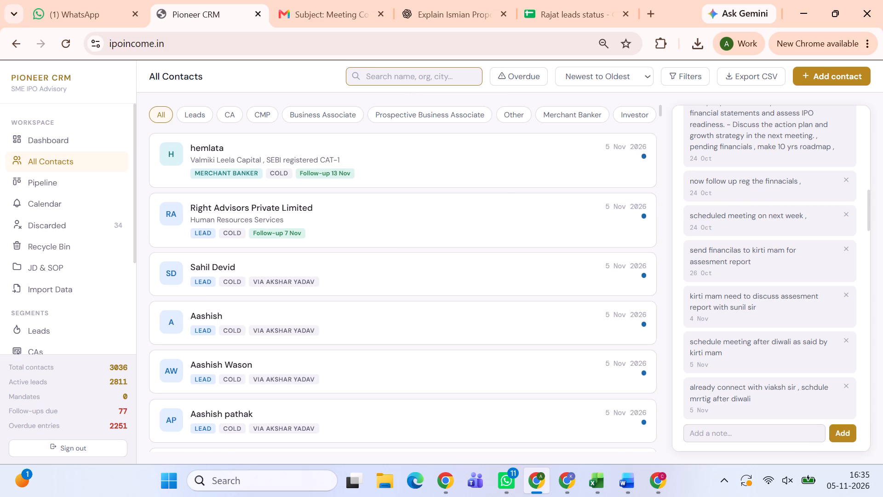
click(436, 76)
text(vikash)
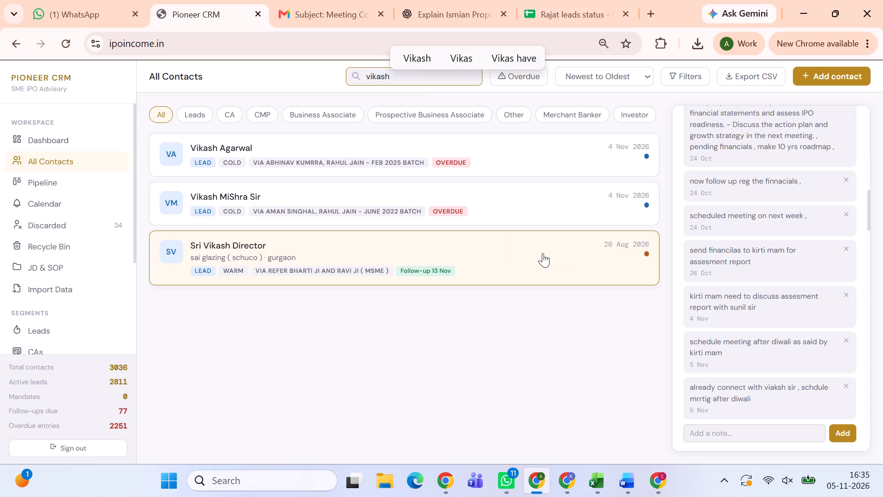
Replace the contact search with the name of the Trustlenders Capital Pvt Ltd lead and open that record.
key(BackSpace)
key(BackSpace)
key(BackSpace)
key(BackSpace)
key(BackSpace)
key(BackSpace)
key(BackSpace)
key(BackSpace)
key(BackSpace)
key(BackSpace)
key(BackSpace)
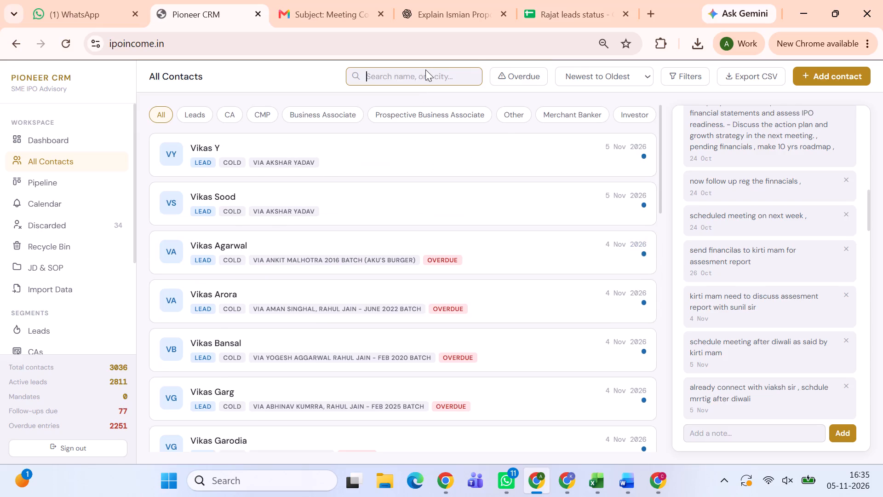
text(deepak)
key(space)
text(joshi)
click(424, 139)
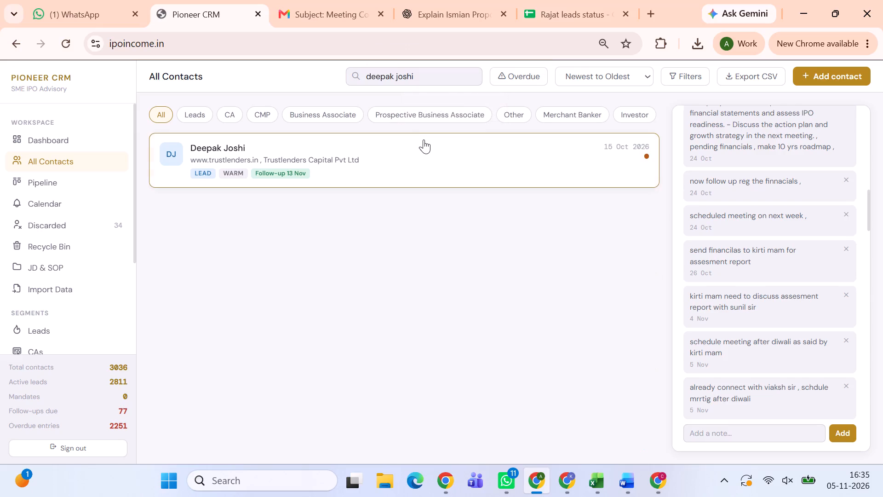
Replace the contact search with "anshuman" and open the matching hot lead's record.
click(441, 73)
key(BackSpace)
key(BackSpace)
key(BackSpace)
key(BackSpace)
key(BackSpace)
key(BackSpace)
key(BackSpace)
key(BackSpace)
key(BackSpace)
key(BackSpace)
key(BackSpace)
key(BackSpace)
key(BackSpace)
key(BackSpace)
key(BackSpace)
key(BackSpace)
key(BackSpace)
key(BackSpace)
key(BackSpace)
key(BackSpace)
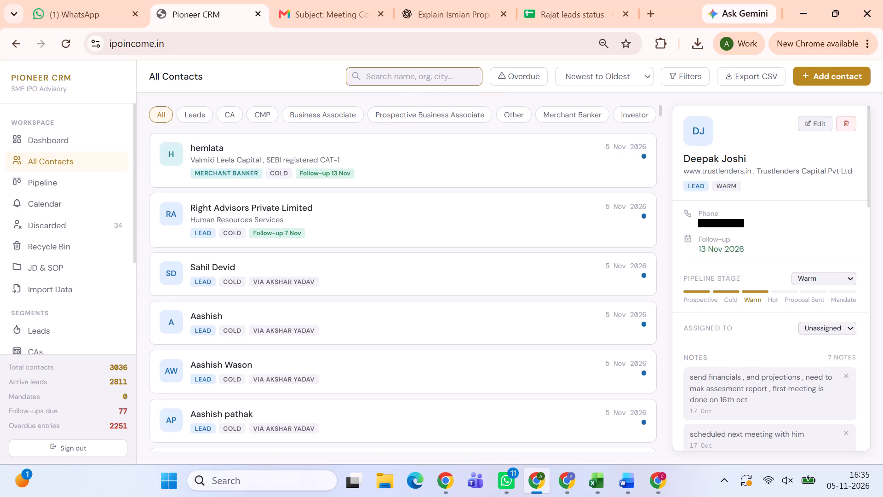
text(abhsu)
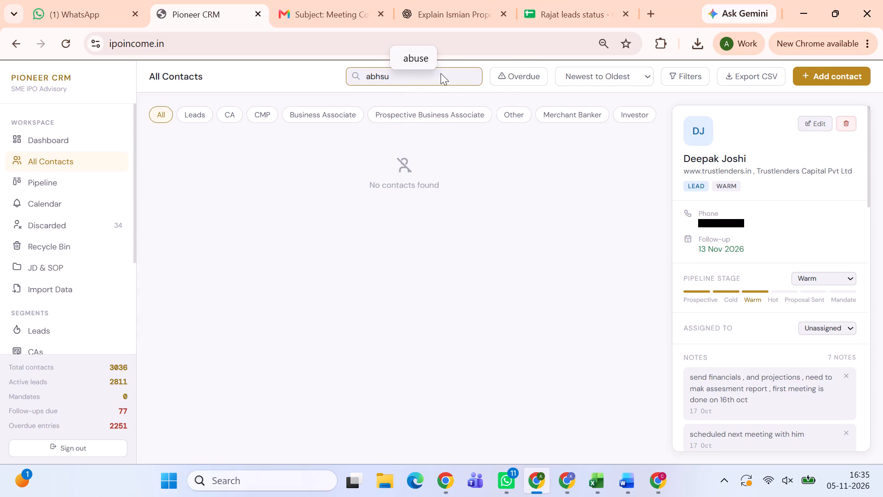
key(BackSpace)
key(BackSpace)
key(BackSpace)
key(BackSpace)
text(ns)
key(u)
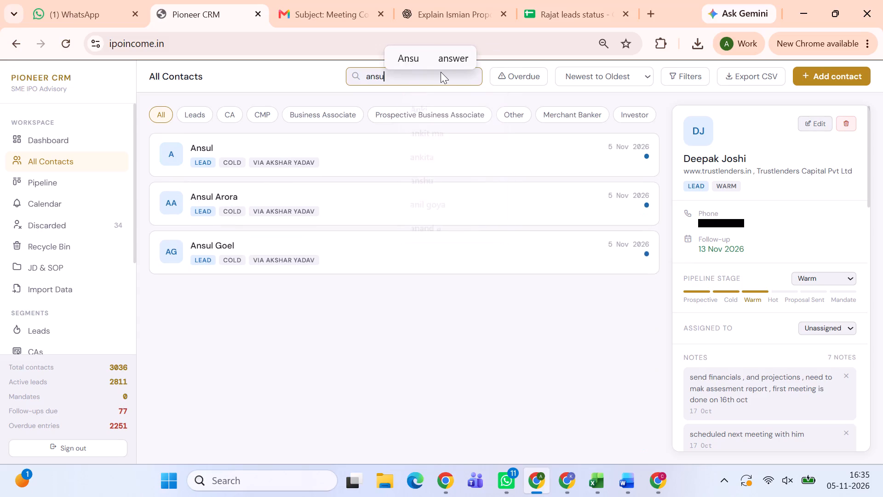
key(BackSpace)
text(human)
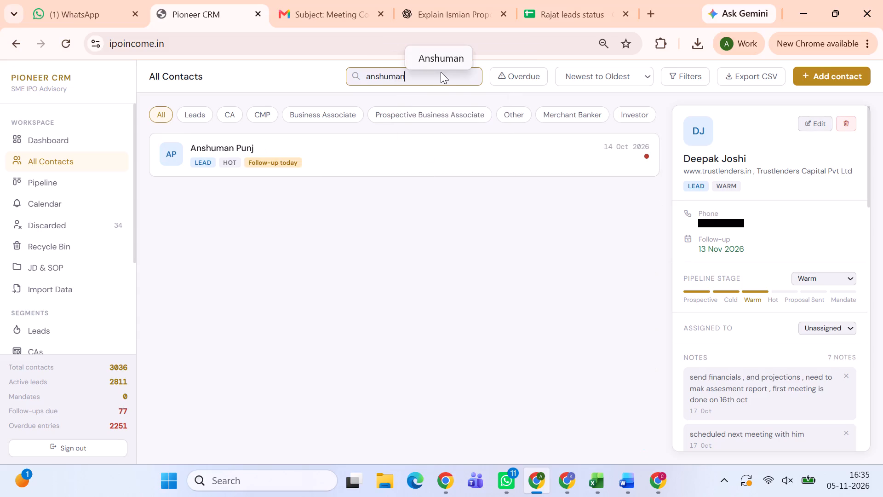
click(401, 146)
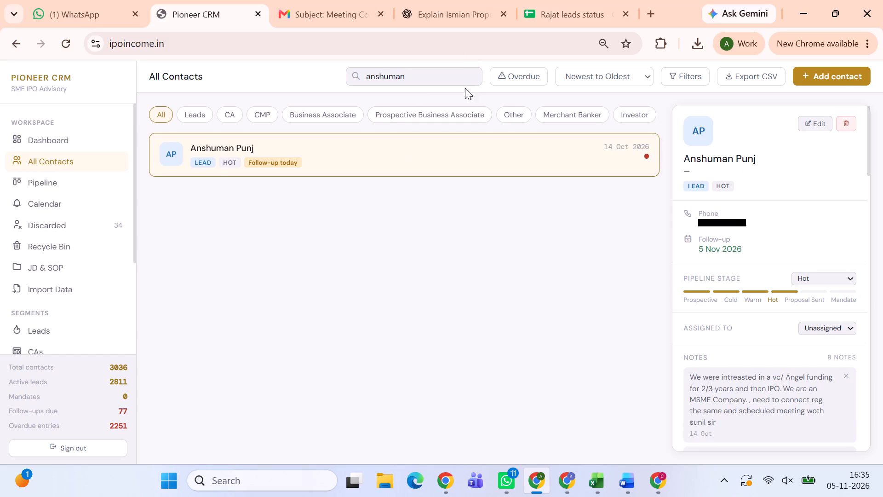
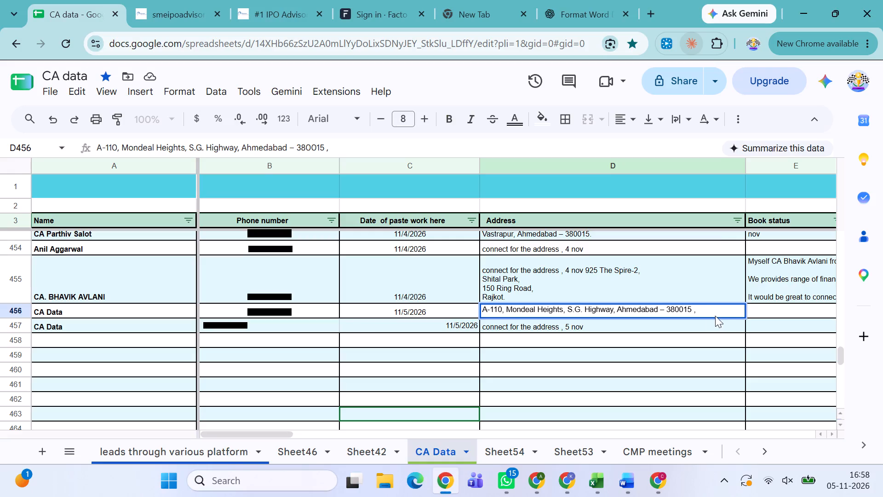
Append the copied Surat address after the existing Ahmedabad address in the Address cell of row 456.
key(ctrl+v)
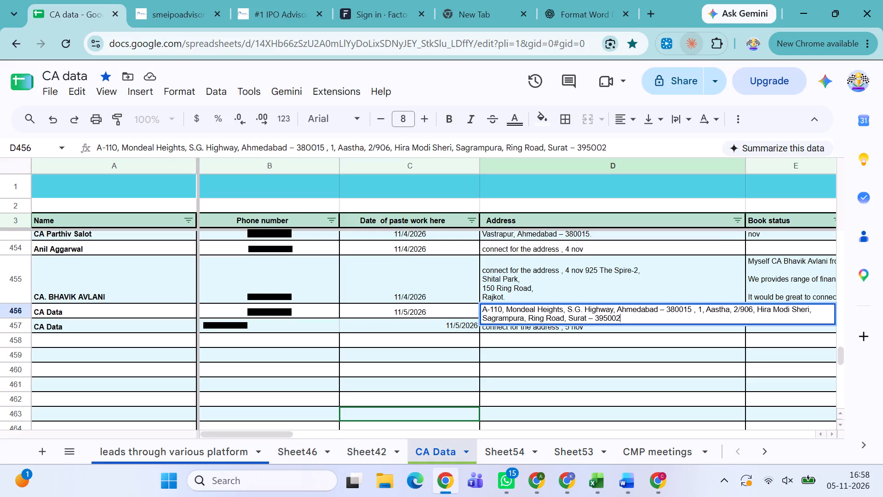
key(Return)
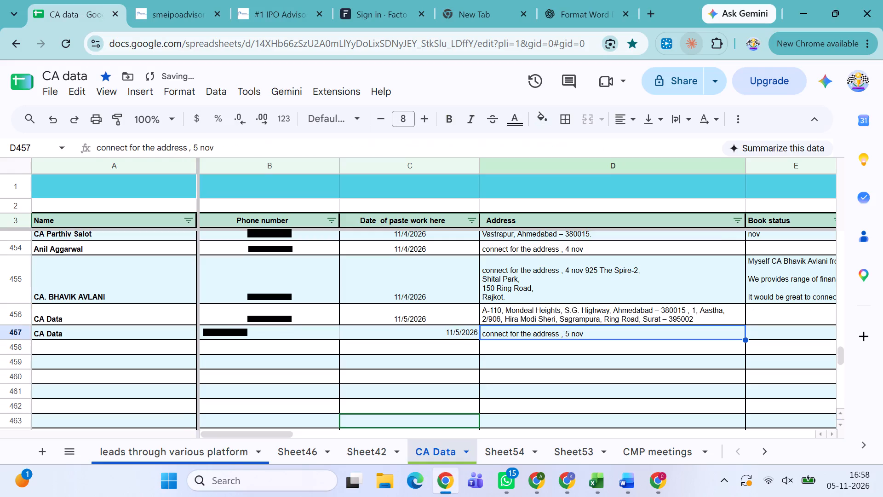
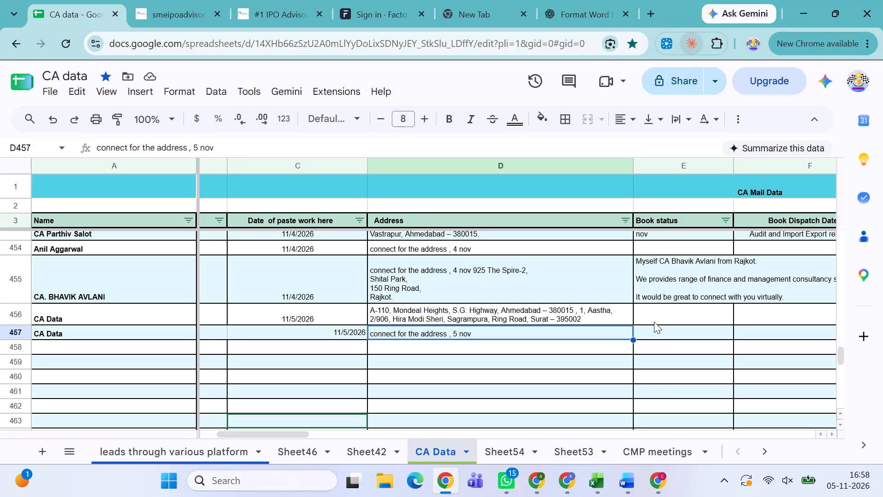
Paste the copied text into the Book status cell of row 456.
triple_click(656, 314)
key(ctrl+v)
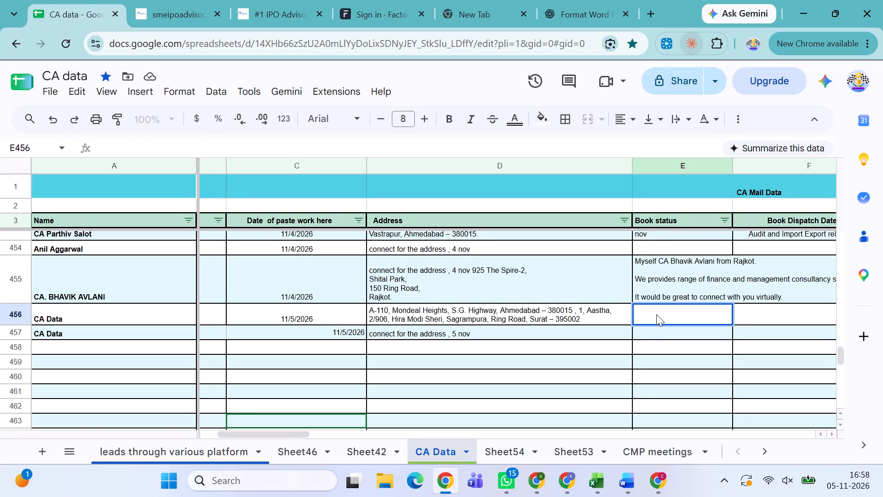
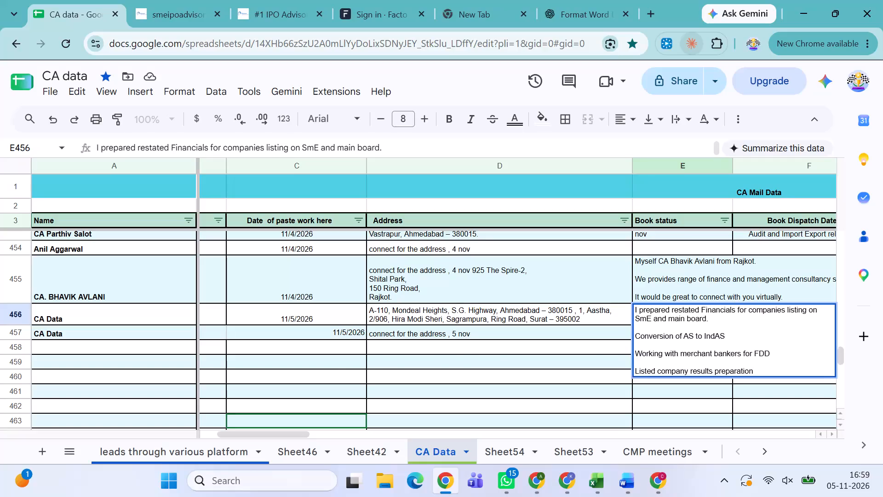
Commit the pasted services text as the Book status entry in row 456 of the CA Data sheet.
key(Return)
scroll(441, 339, right, 3)
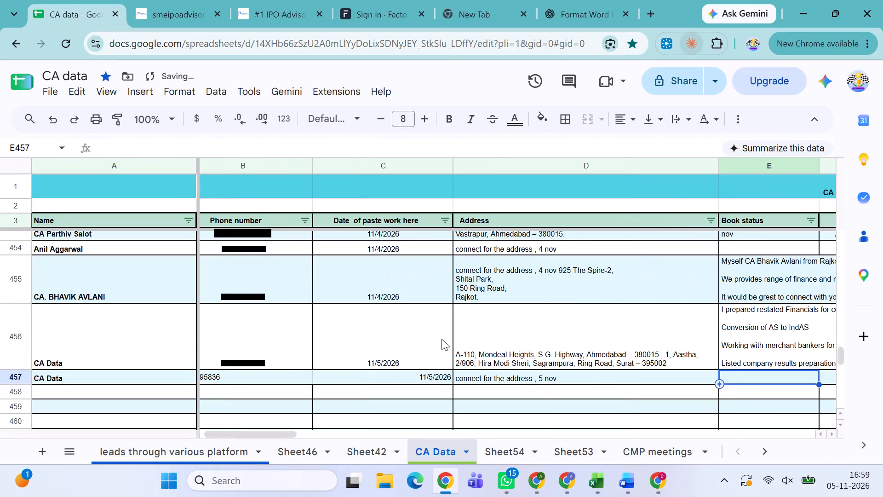
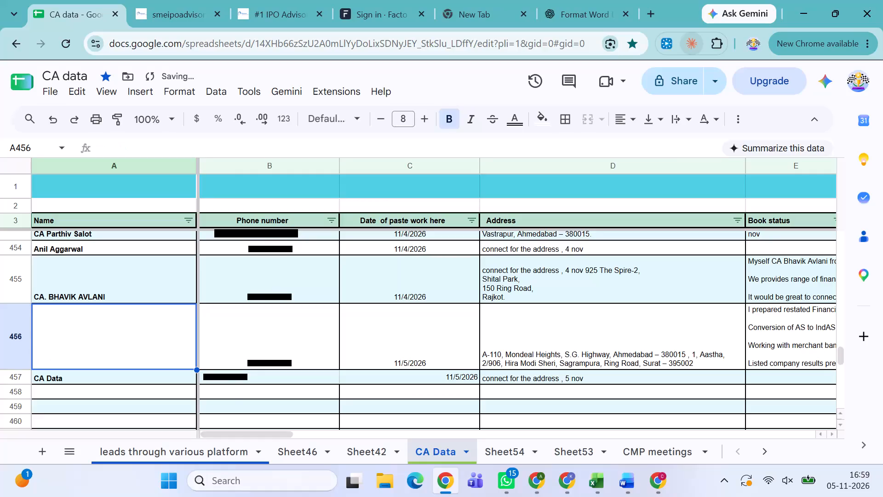
Paste the copied contact name into the empty Name cell of row 456 in the CA Data sheet.
key(ctrl+v)
click(391, 411)
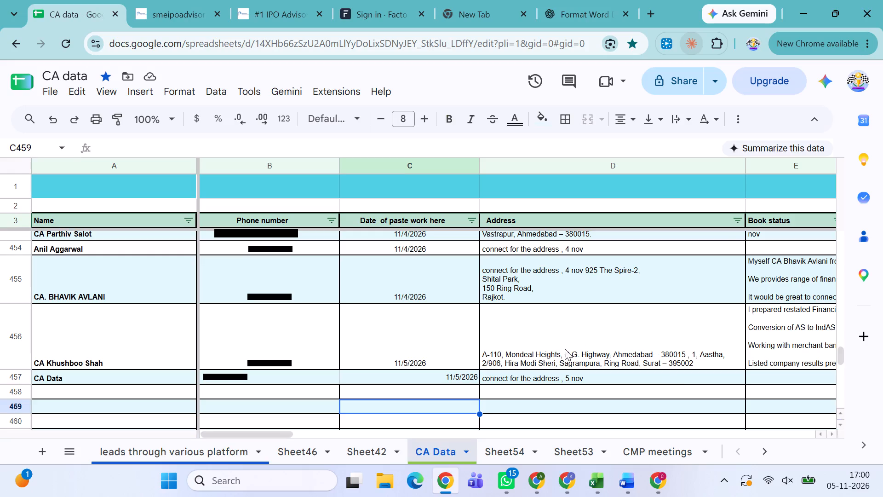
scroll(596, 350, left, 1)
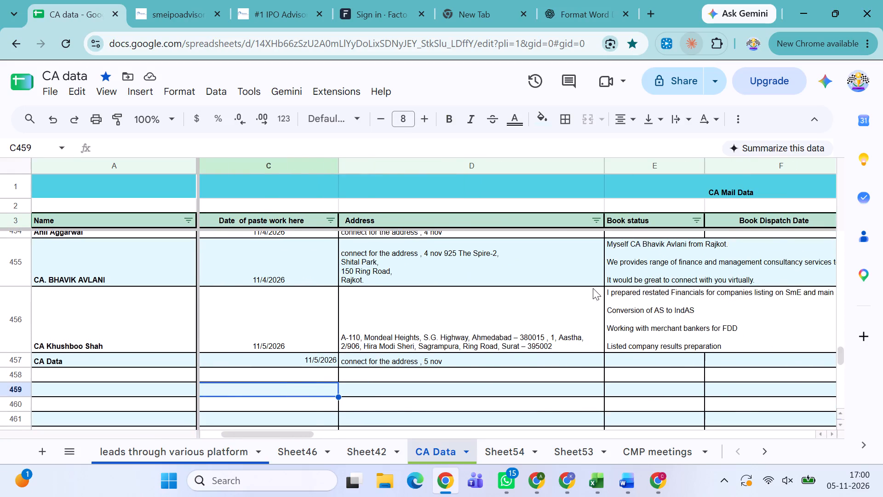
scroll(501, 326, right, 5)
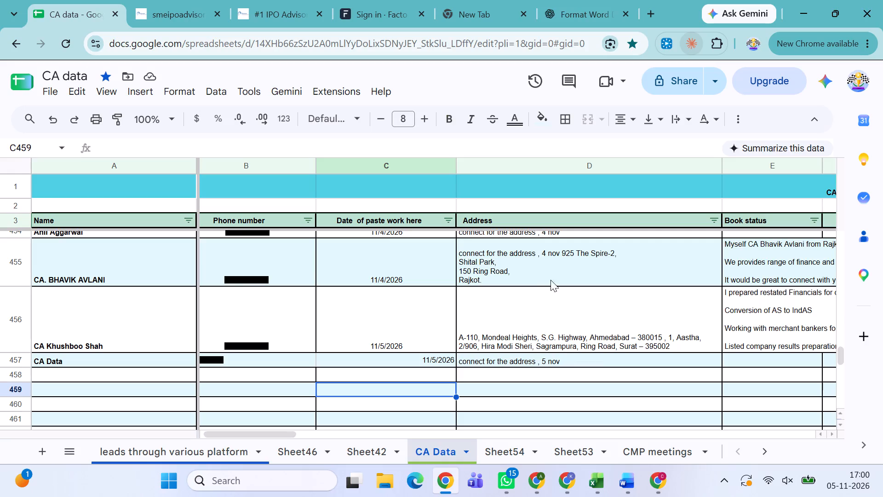
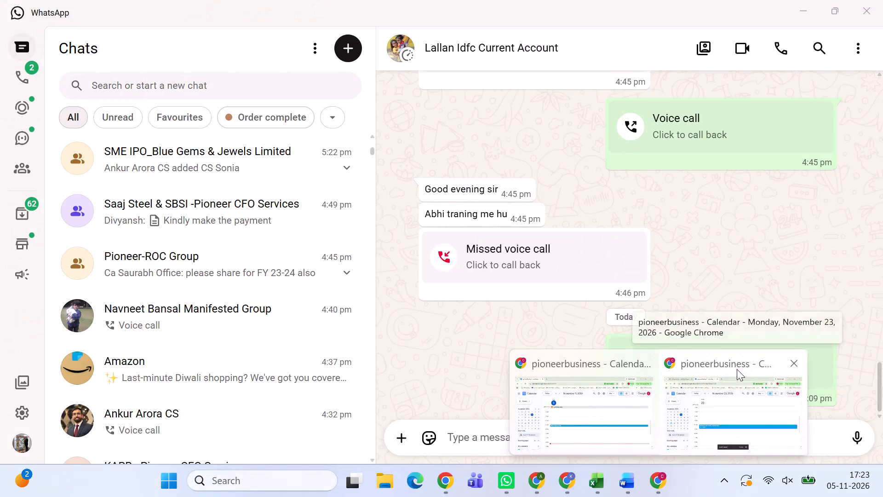
Switch to the Chrome window with Google Calendar open on the day view for November 23, 2026.
click(577, 392)
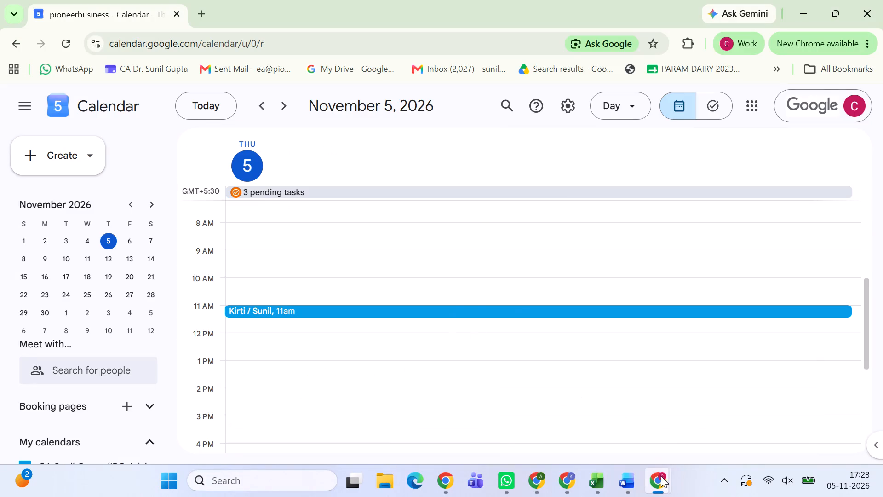